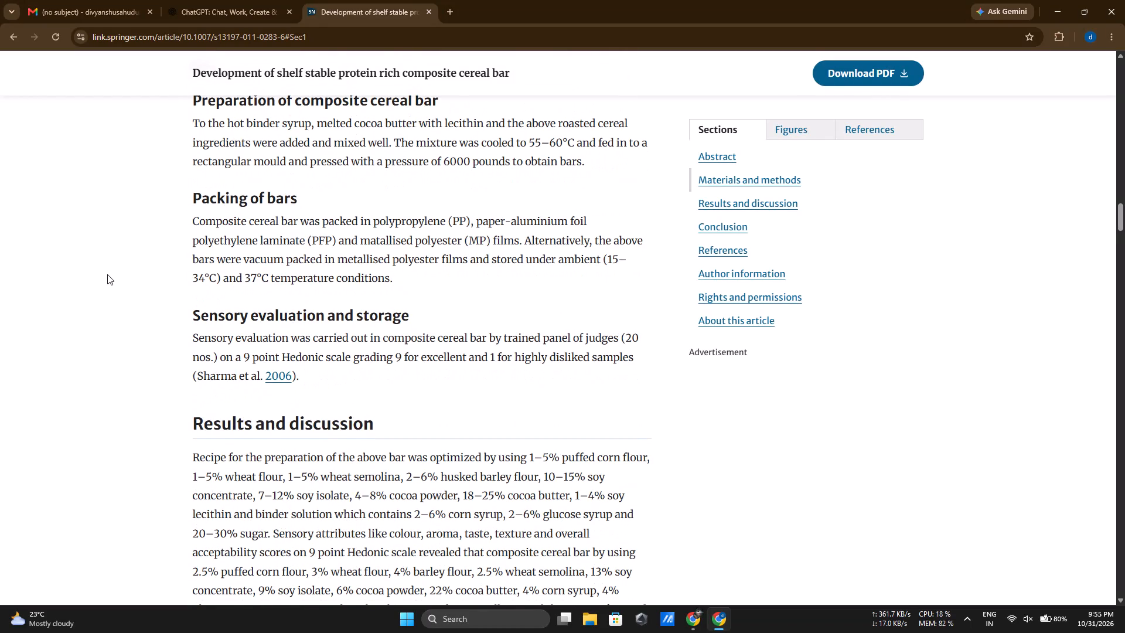
Read on through the cereal bar article from the preparation and packing methods into the Results and discussion section.
key("Down")
key("Down")
key("Down")
key("Down")
key("Down")
key("Down")
key("Down")
key("Down")
key("Down")
key("Down")
key("Down")
key("Down")
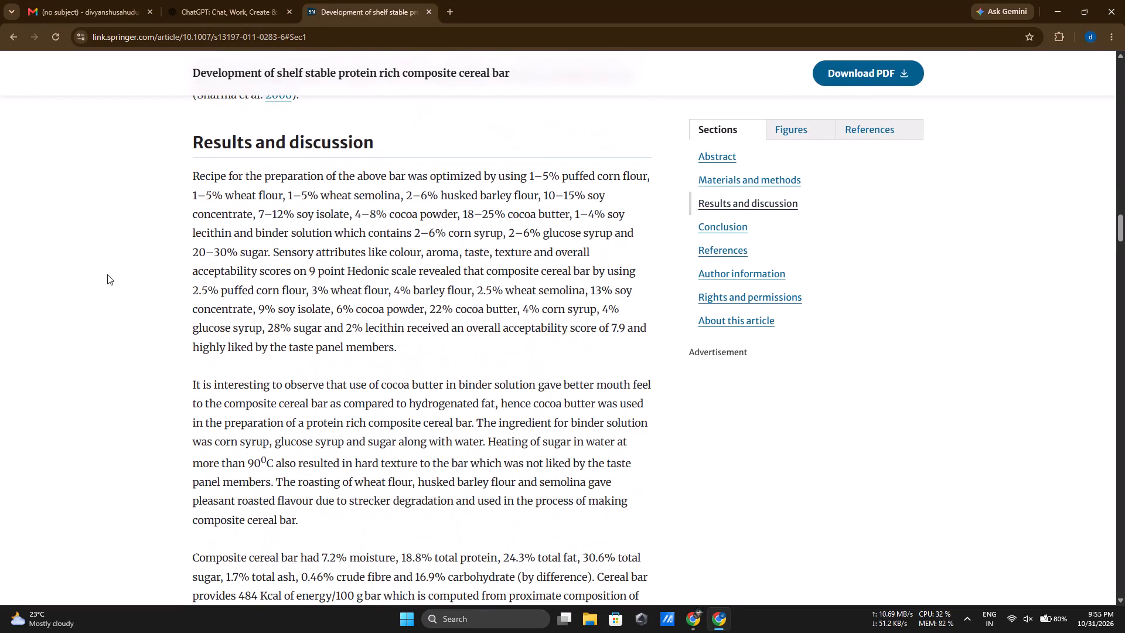
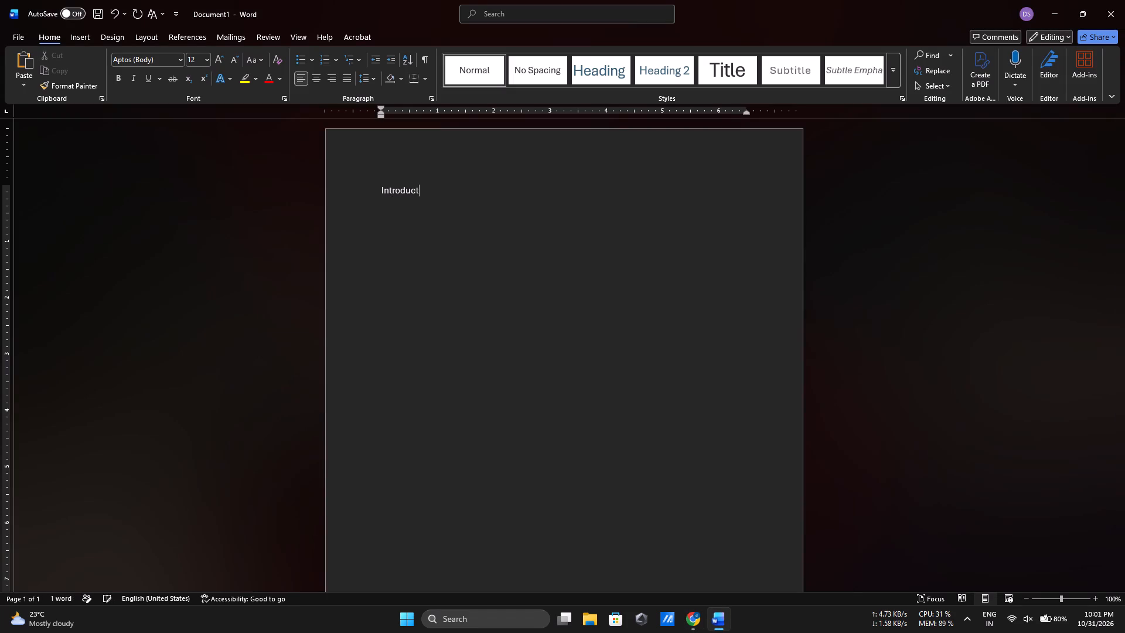
key("Return")
key("ctrl+v")
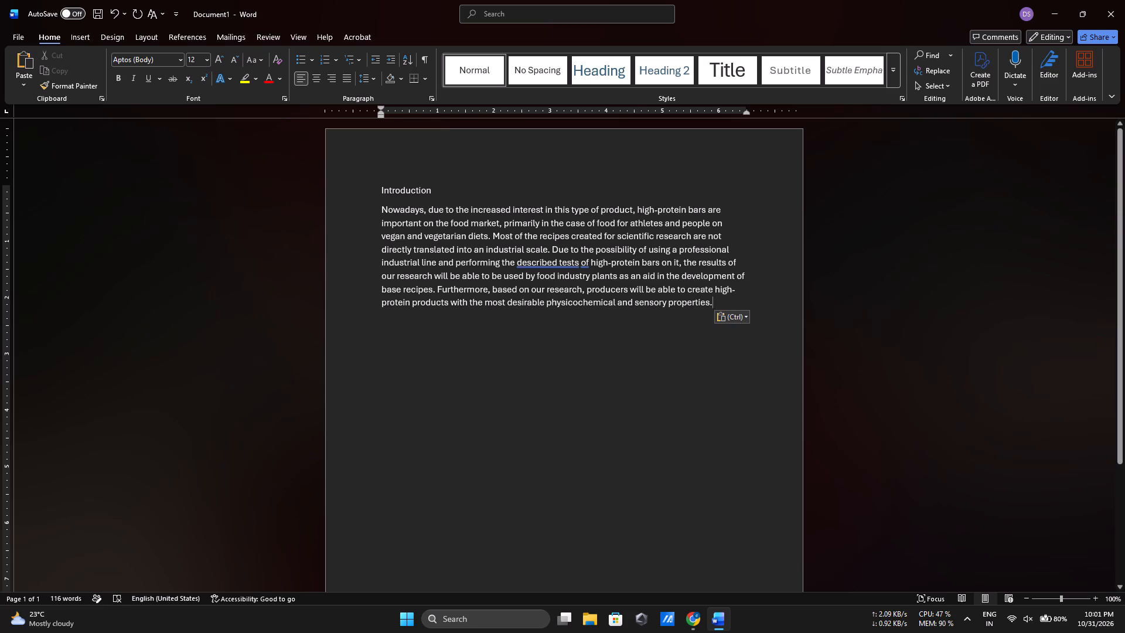
Format the pasted paragraph with 1.5 line spacing and justified alignment.
left_click(430, 100)
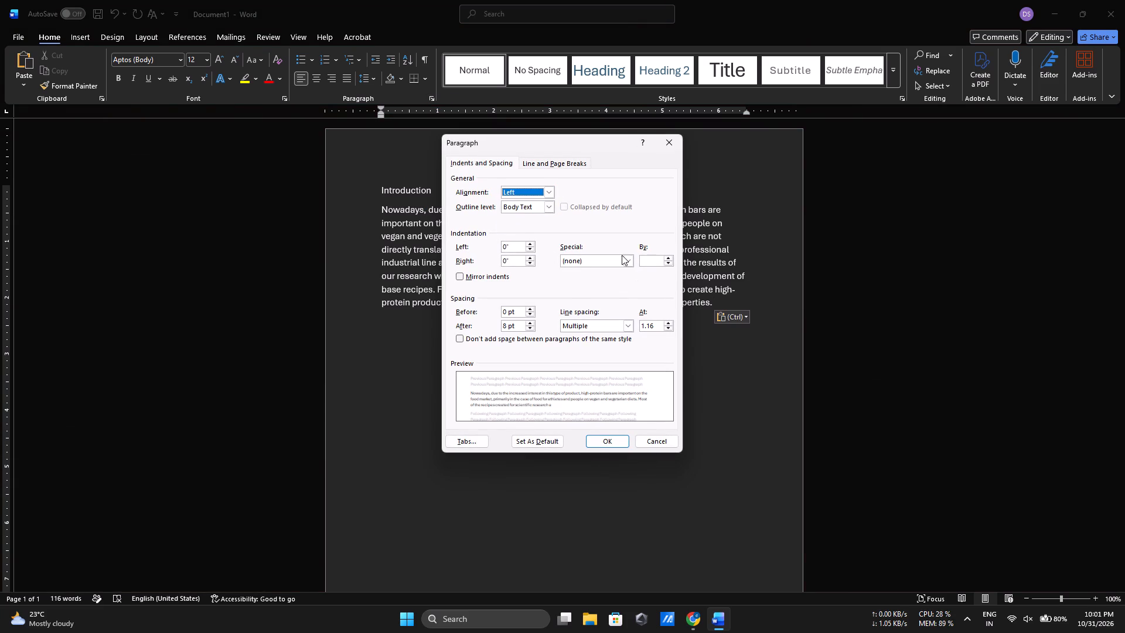
left_click(625, 321)
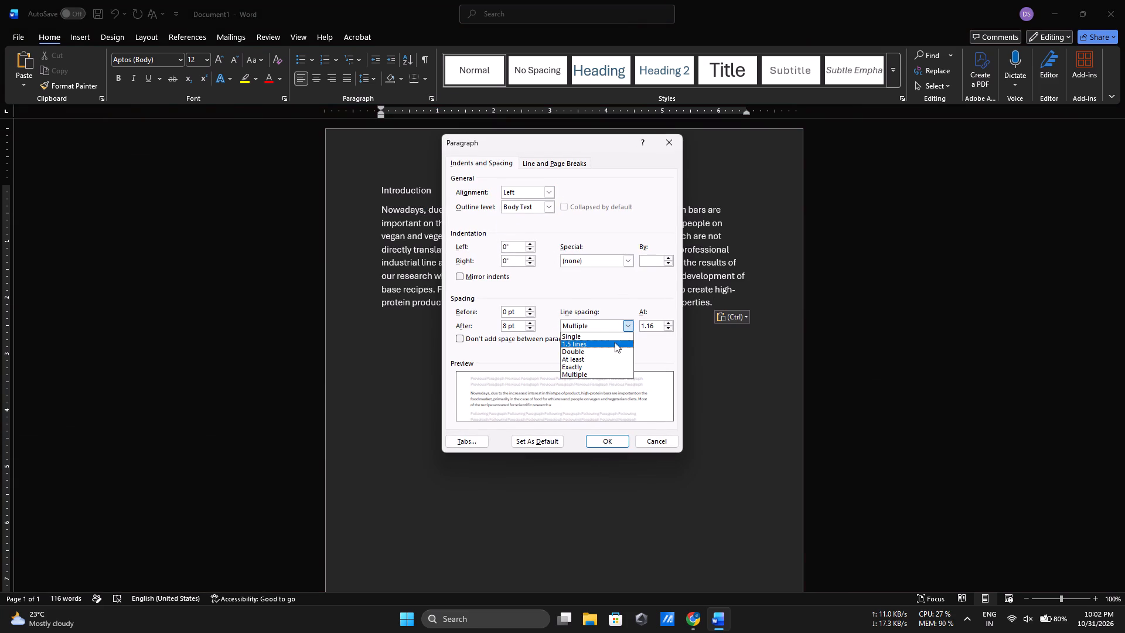
left_click(614, 343)
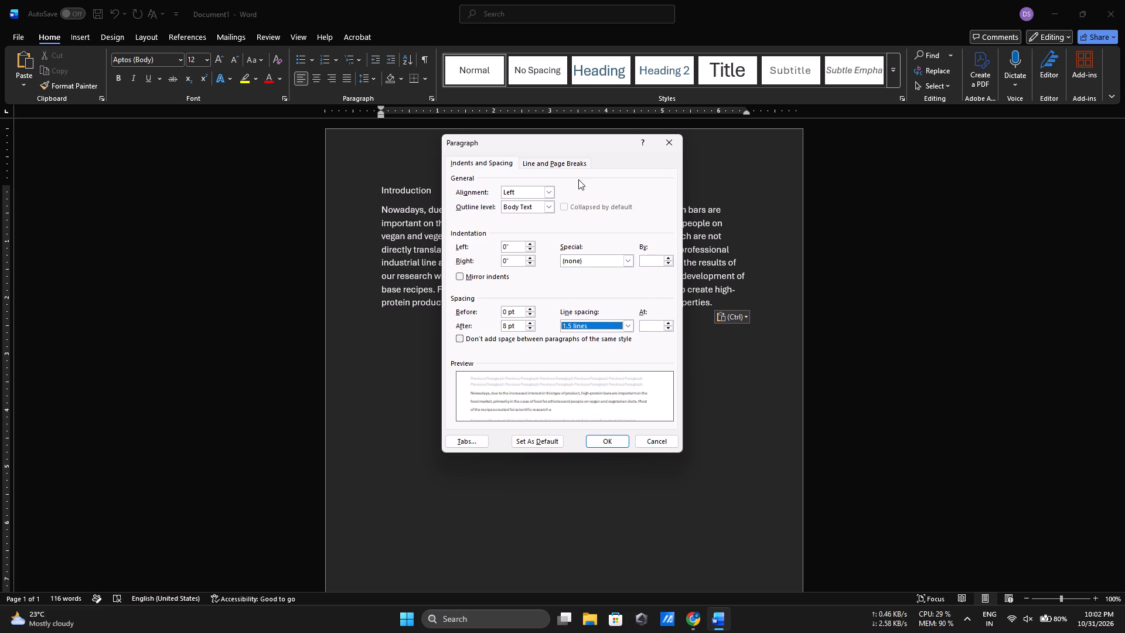
left_click(546, 190)
left_click(523, 222)
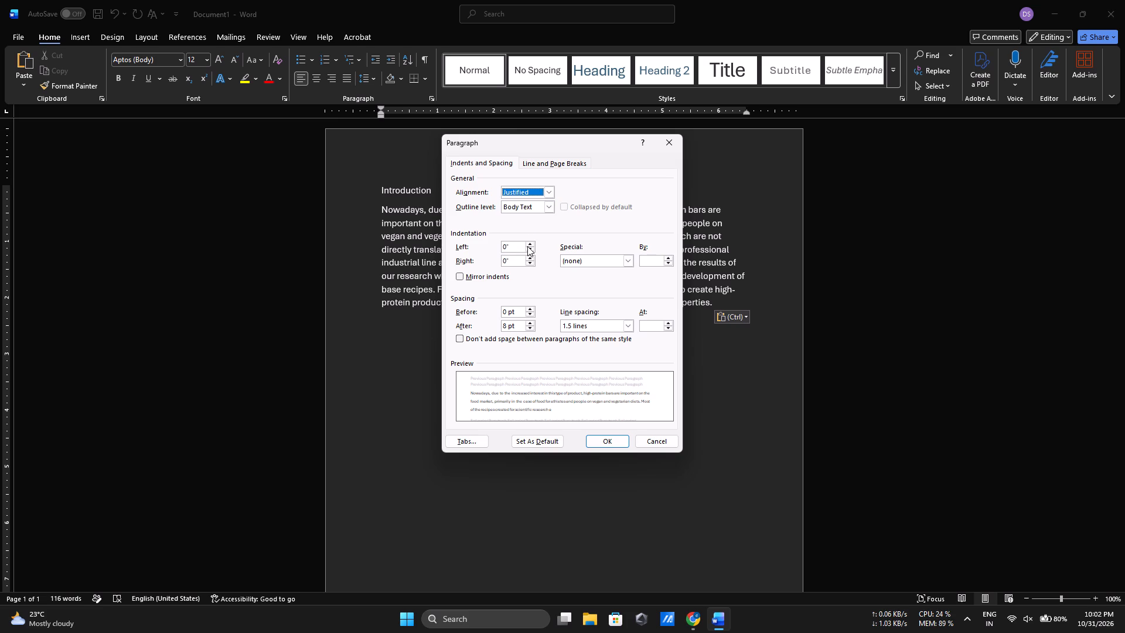
left_click(611, 441)
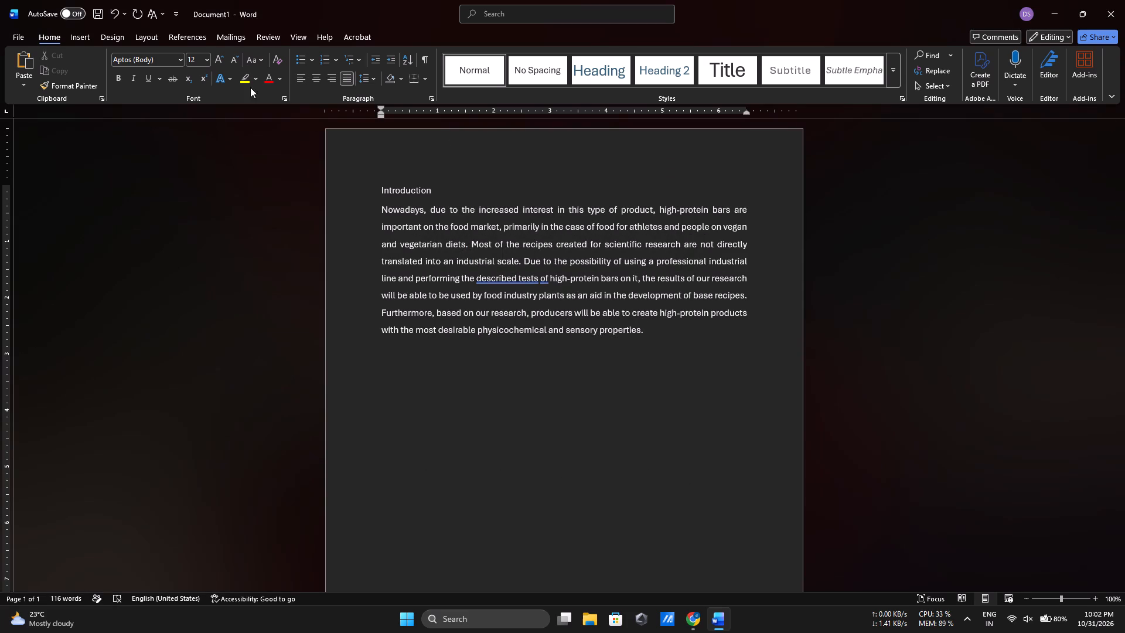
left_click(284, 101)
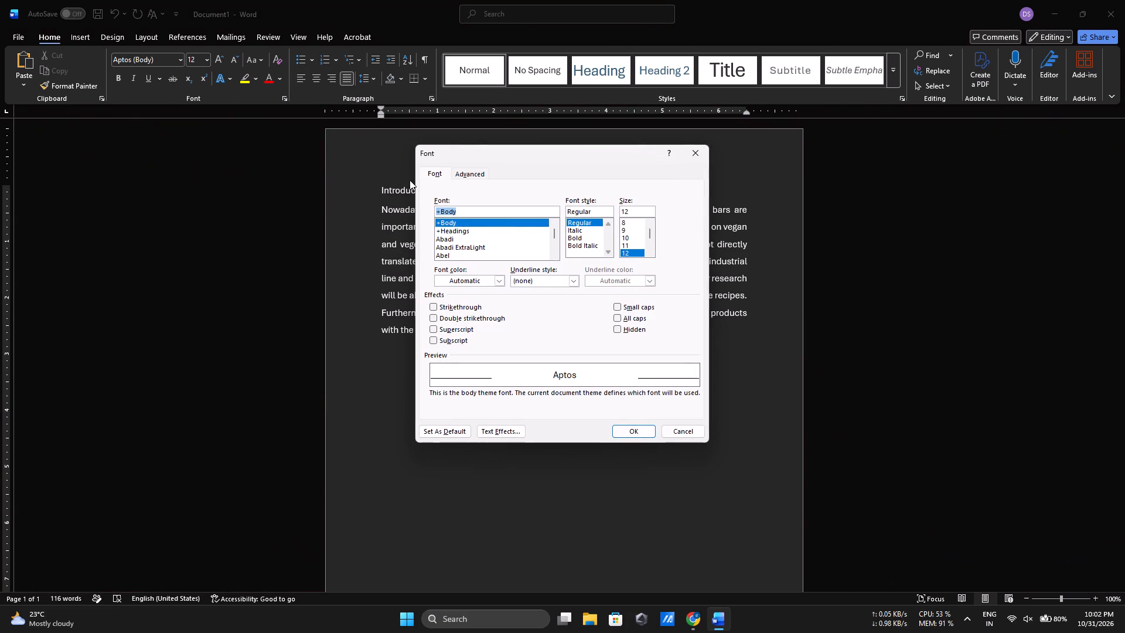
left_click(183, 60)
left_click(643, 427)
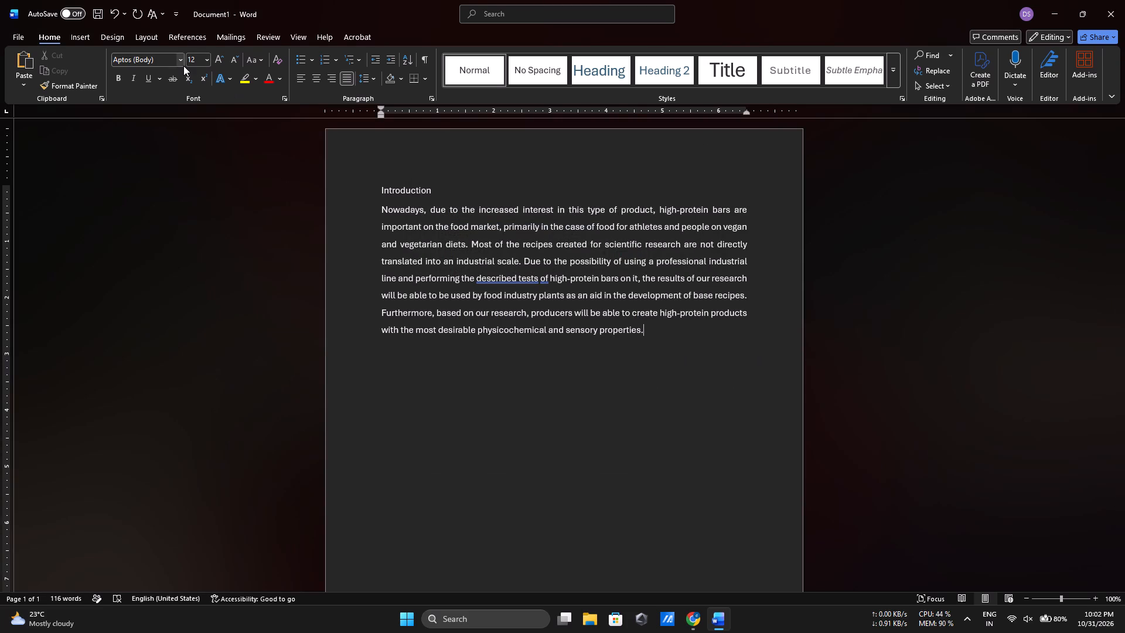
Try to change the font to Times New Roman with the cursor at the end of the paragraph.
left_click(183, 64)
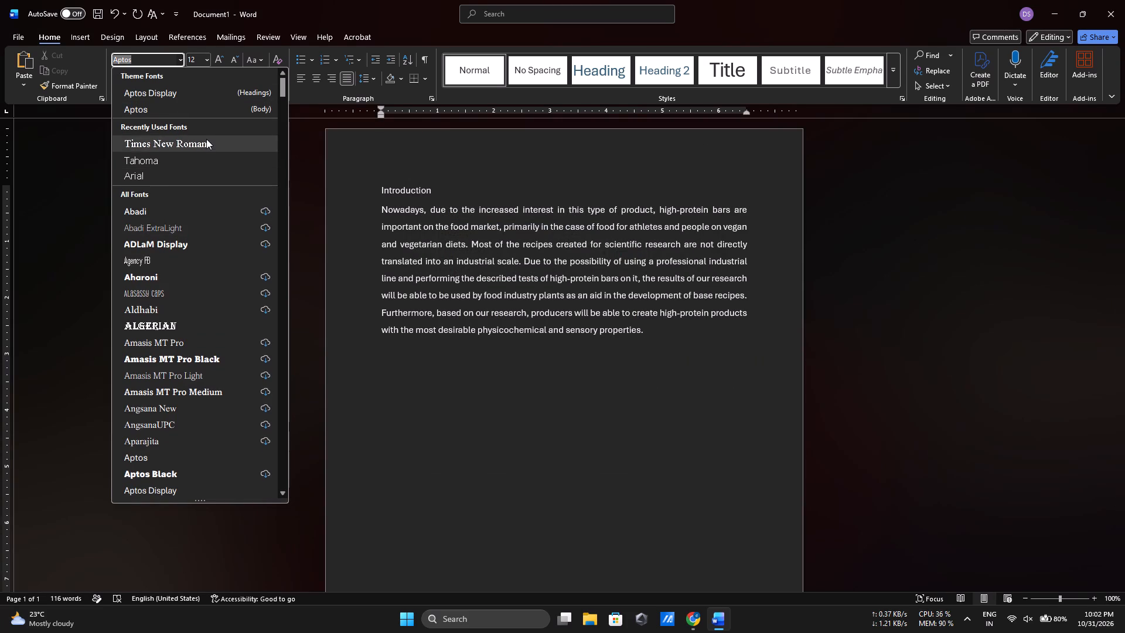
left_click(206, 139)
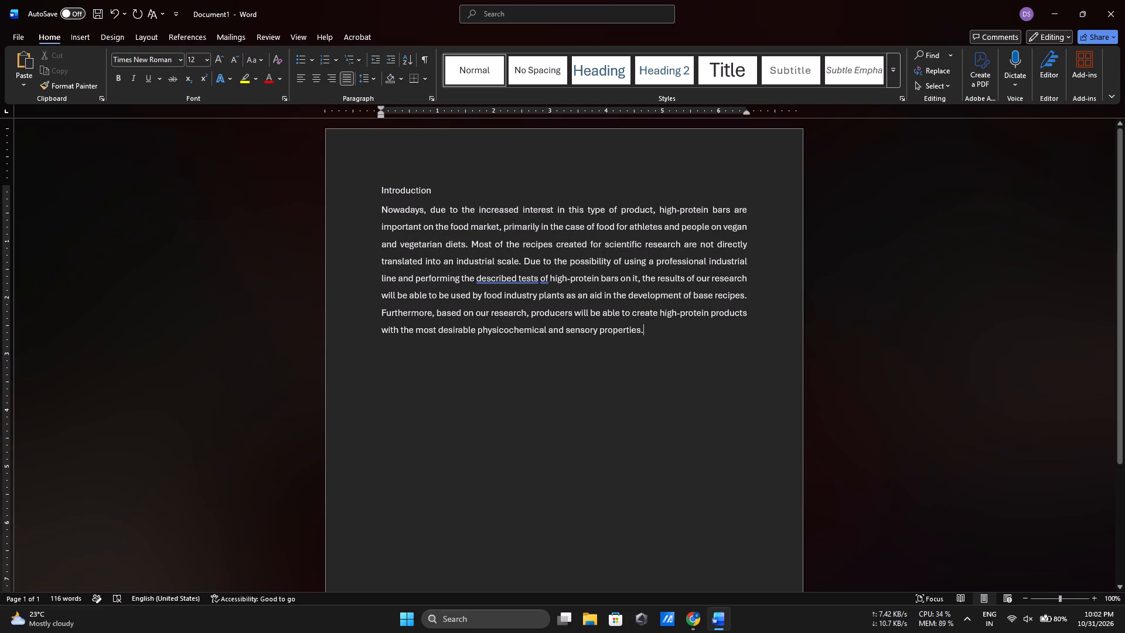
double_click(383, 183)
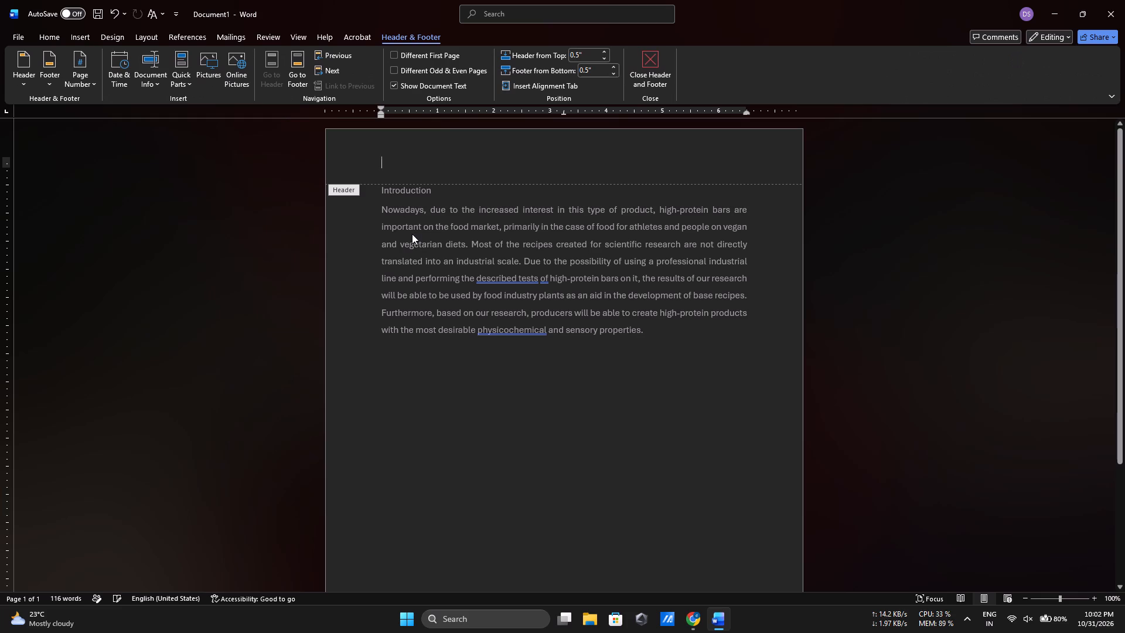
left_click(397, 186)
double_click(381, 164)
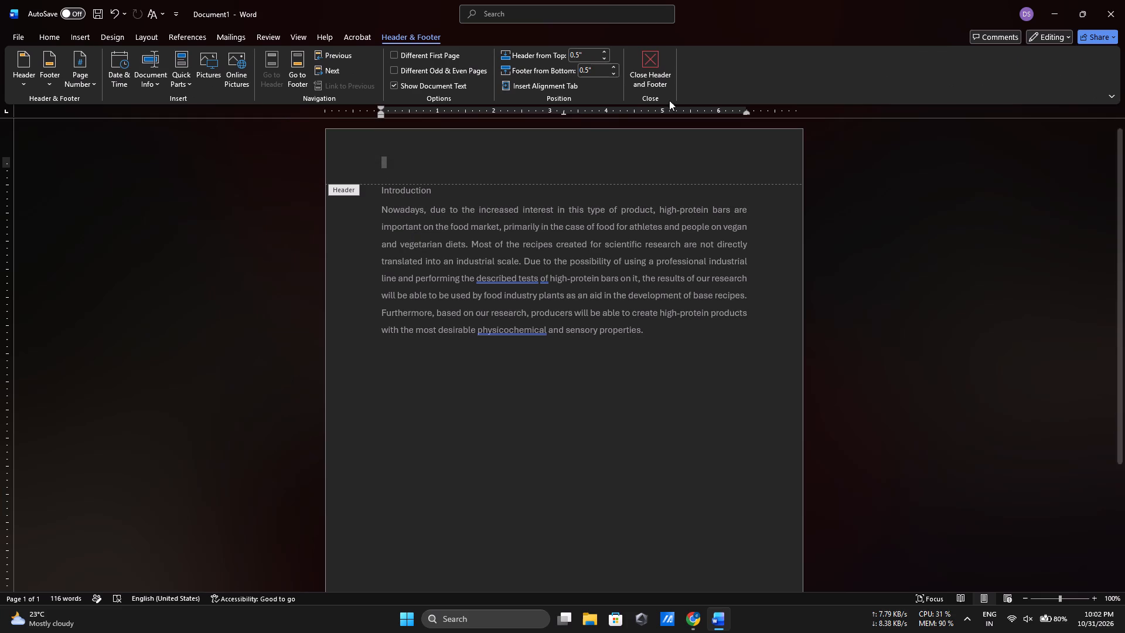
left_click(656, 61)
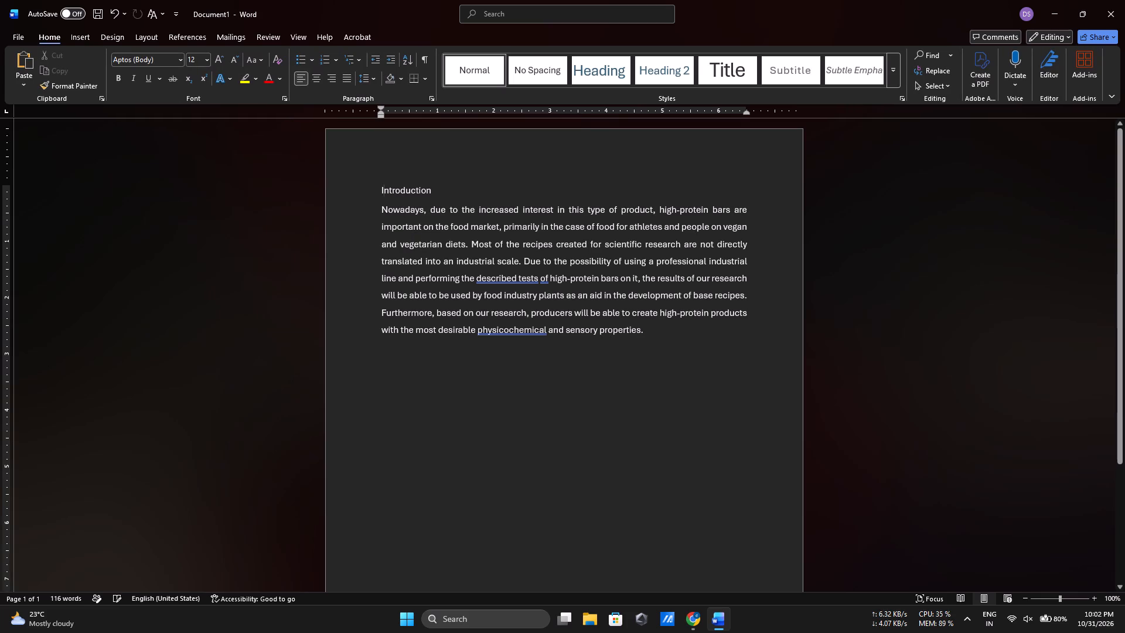
Set the Introduction heading and the whole pasted paragraph to Times New Roman, size 11.
left_click_drag(642, 310, 568, 268)
left_click_drag(660, 315, 647, 337)
left_click(647, 337)
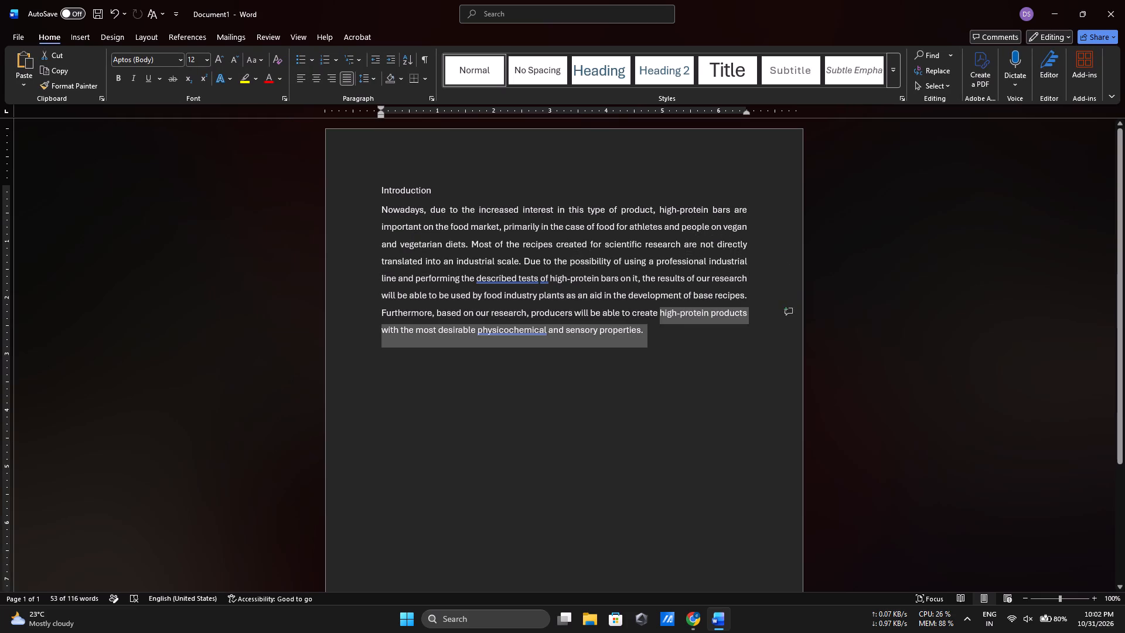
left_click_drag(645, 334, 373, 197)
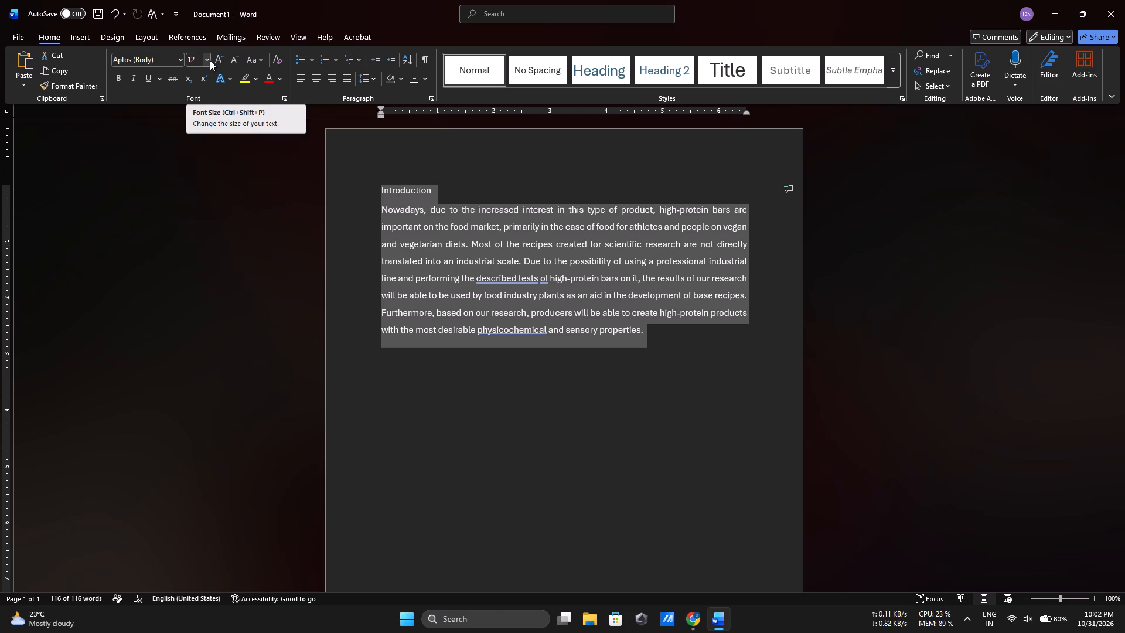
left_click(182, 59)
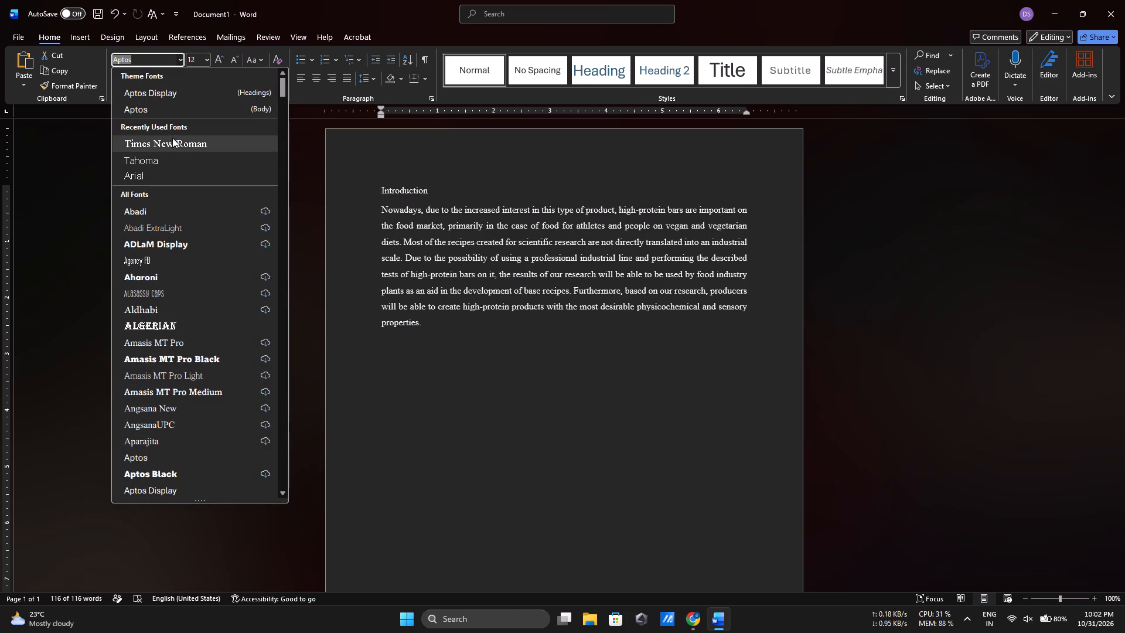
left_click(172, 138)
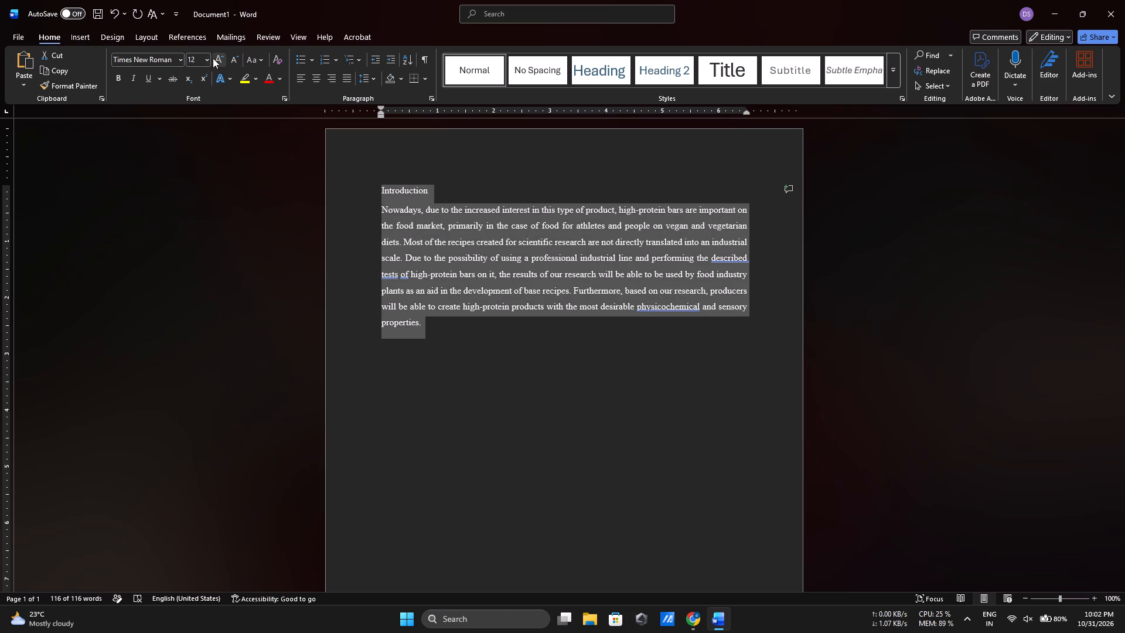
left_click(203, 62)
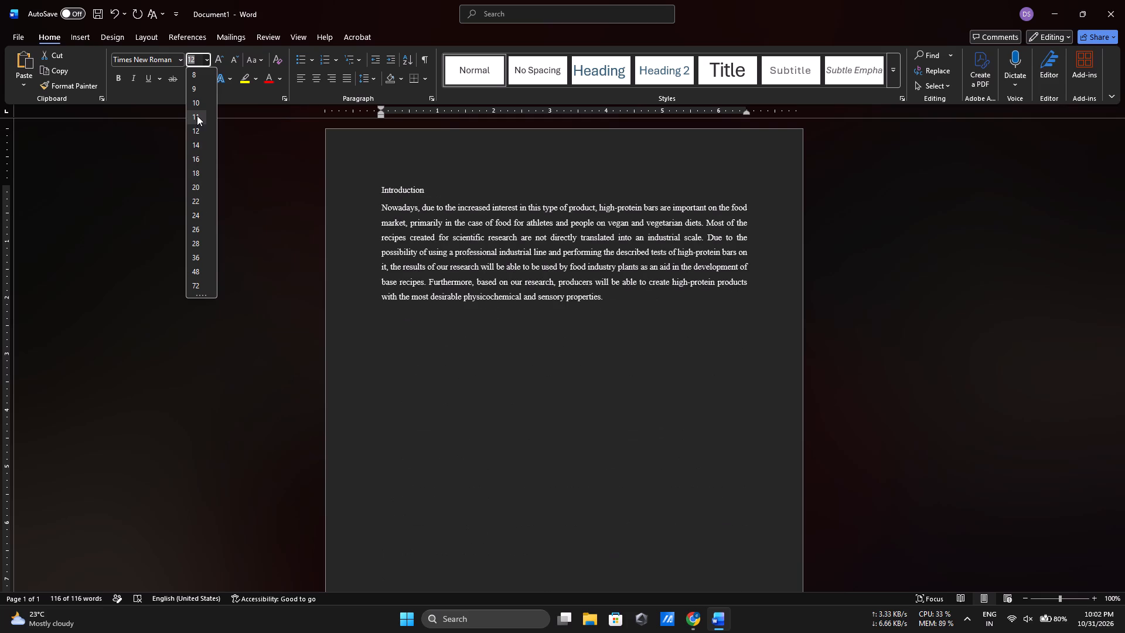
left_click(196, 115)
left_click(621, 311)
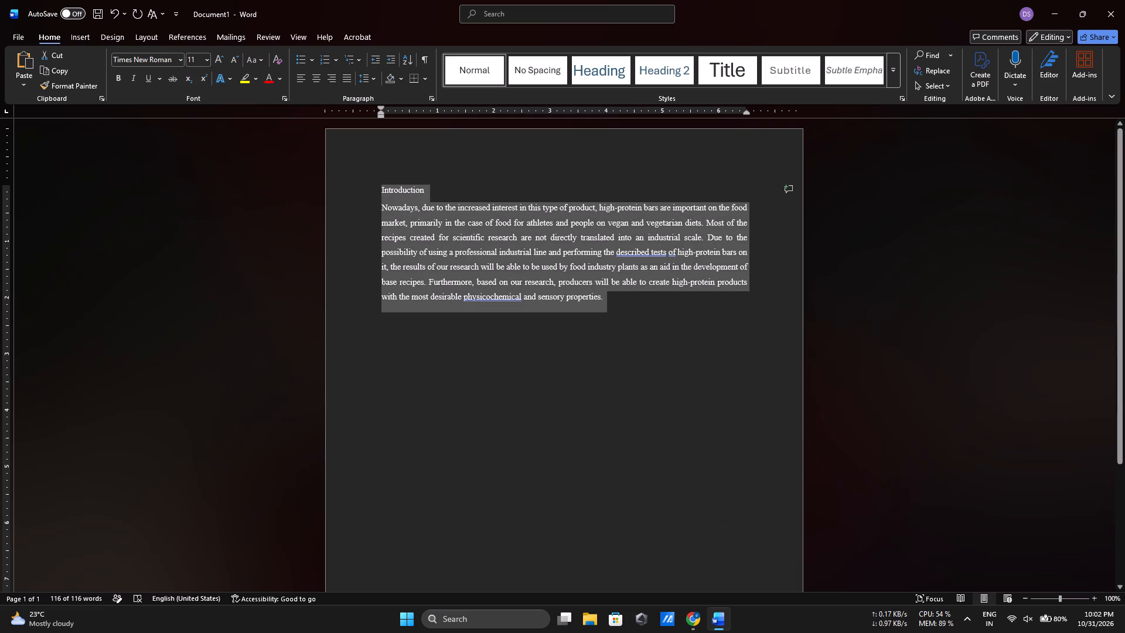
Check the grammar suggestions for the flagged words "described tests" in the paragraph.
right_click(639, 254)
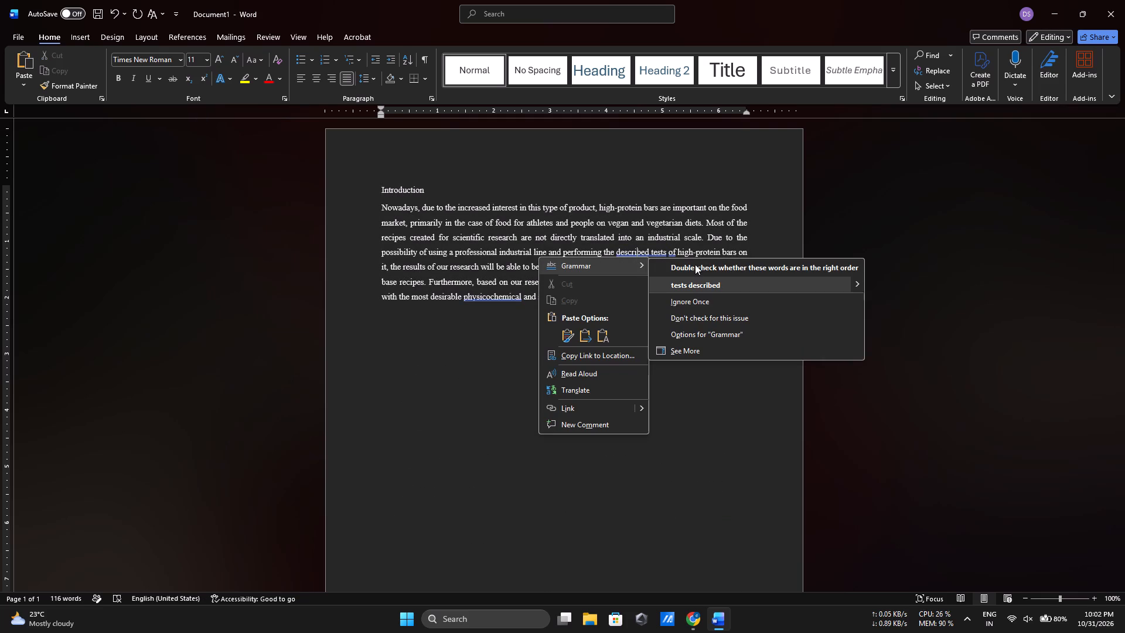
left_click(756, 422)
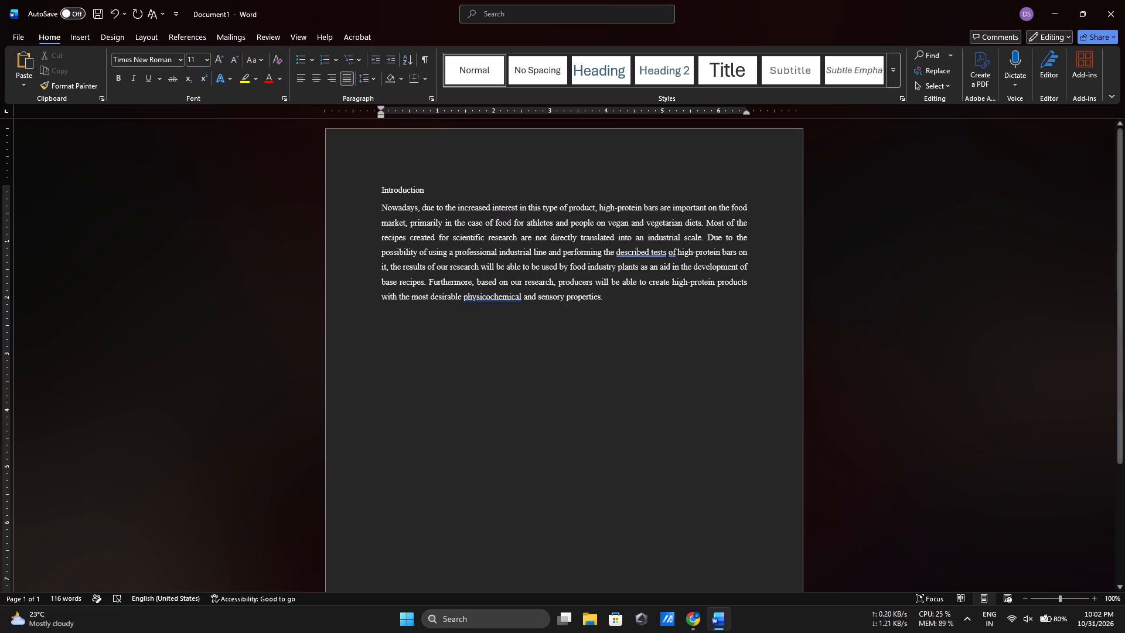
Start a new empty line after the end of the Introduction paragraph.
left_click(611, 291)
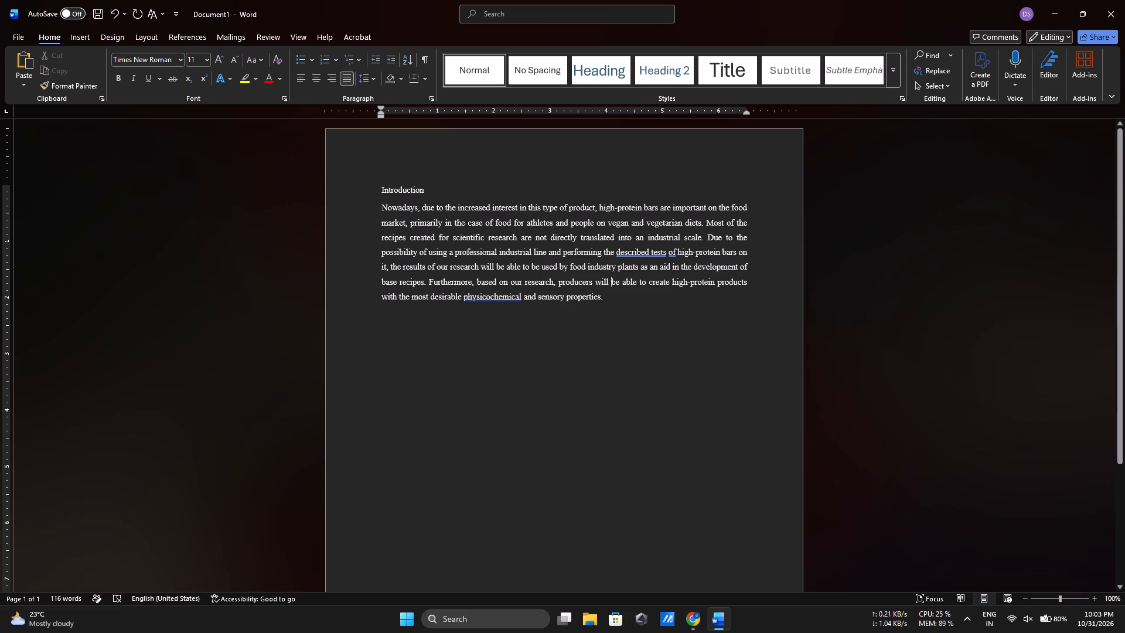
left_click(611, 297)
key("Return")
left_click(686, 611)
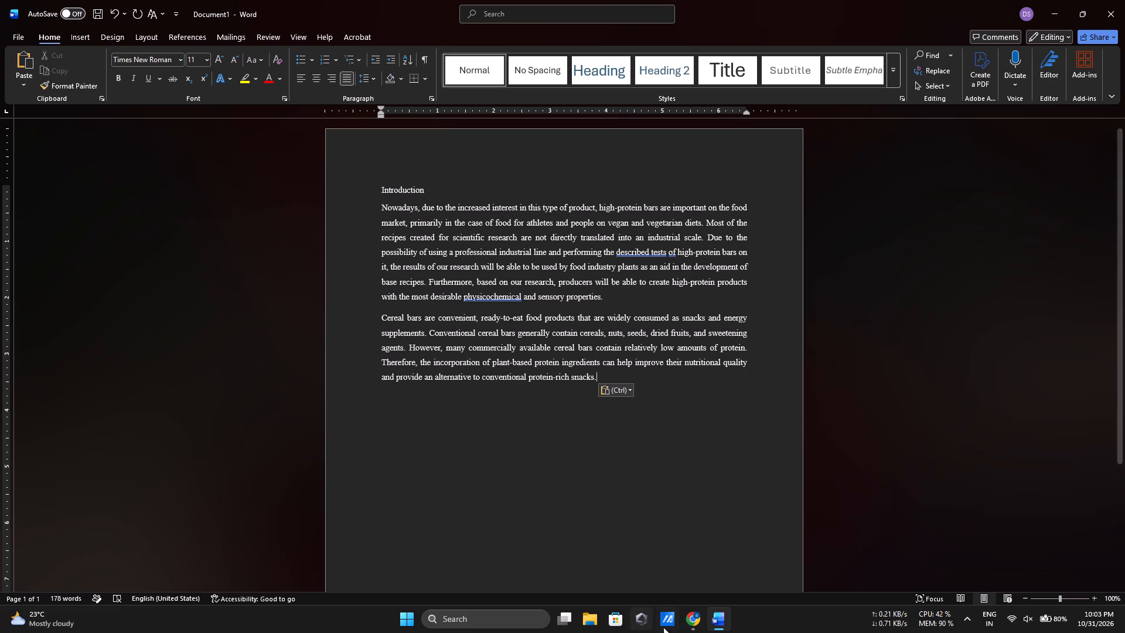
Return to the Google Scholar results in Chrome and open the Frontiers article on the protein rich pregelatinized whole grain cereal bar.
left_click(693, 627)
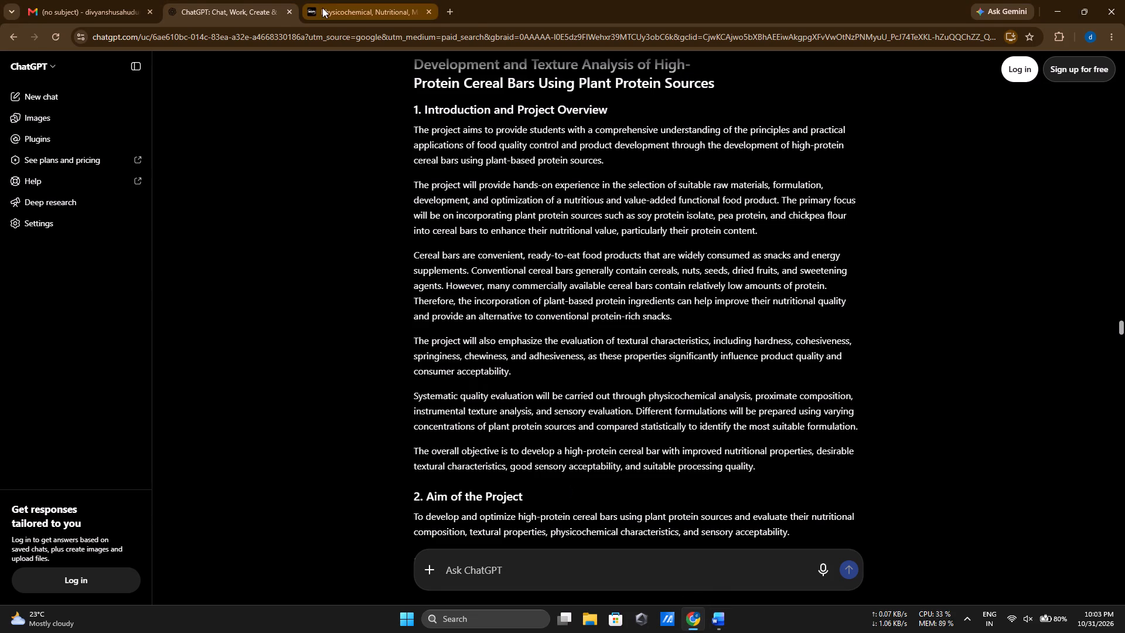
left_click(322, 8)
left_click(15, 39)
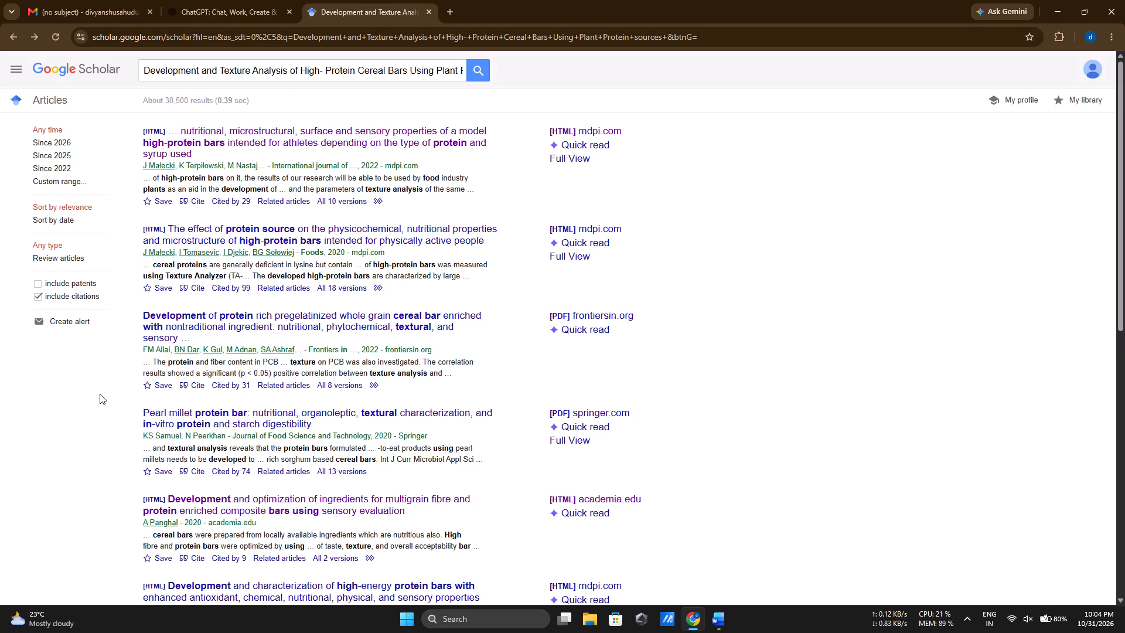
left_click(360, 337)
left_click(357, 325)
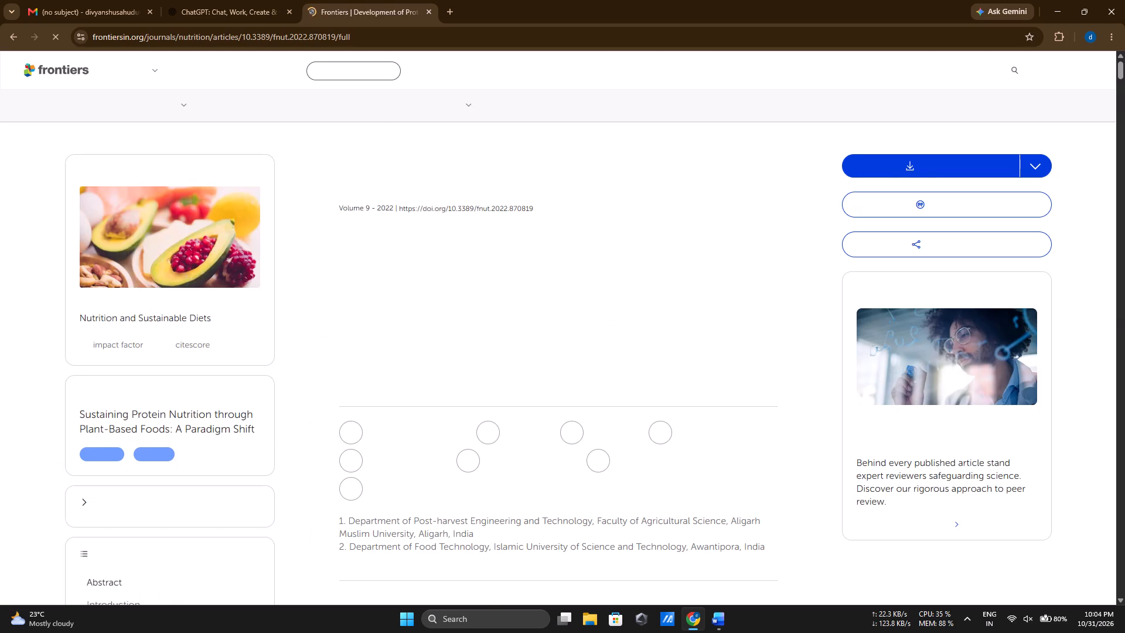
Copy the Frontiers article's Introduction text from "The demand for ready-to-eat products" through "whole barley flour (WBF).".
key("Down")
key("Down")
key("Down")
key("Down")
key("Down")
key("Down")
key("Down")
key("Down")
key("Down")
key("Down")
key("Down")
key("Down")
key("Down")
key("Down")
key("Down")
key("Down")
key("Down")
key("Down")
key("Down")
key("Down")
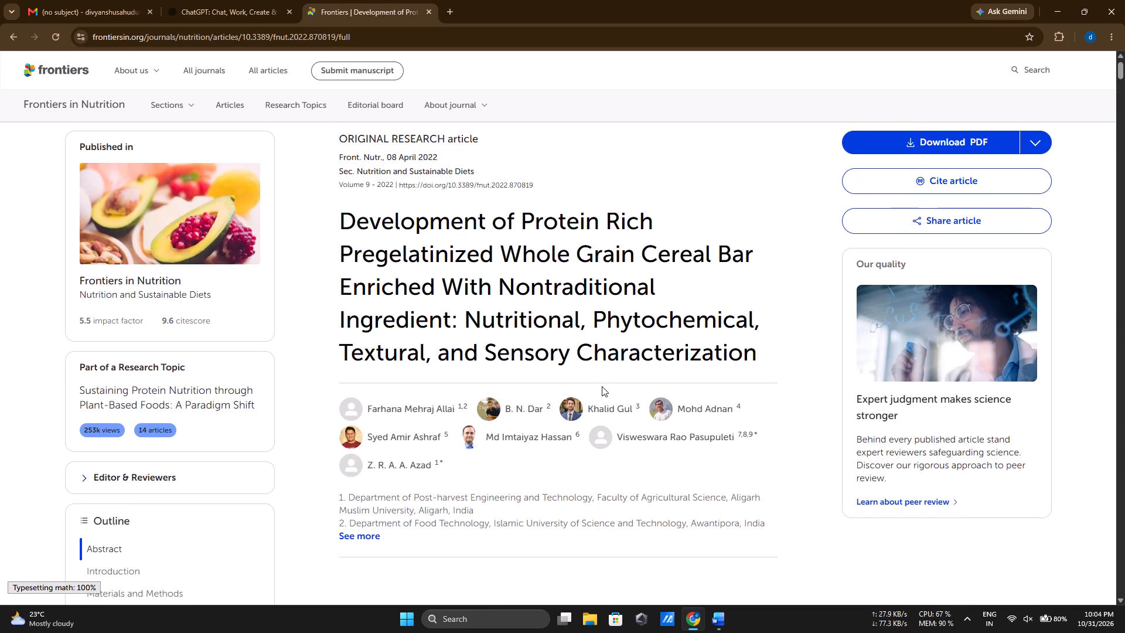
key("Down")
key("Down")
key("Down")
key("Down")
key("Down")
key("Down")
key("Down")
key("Down")
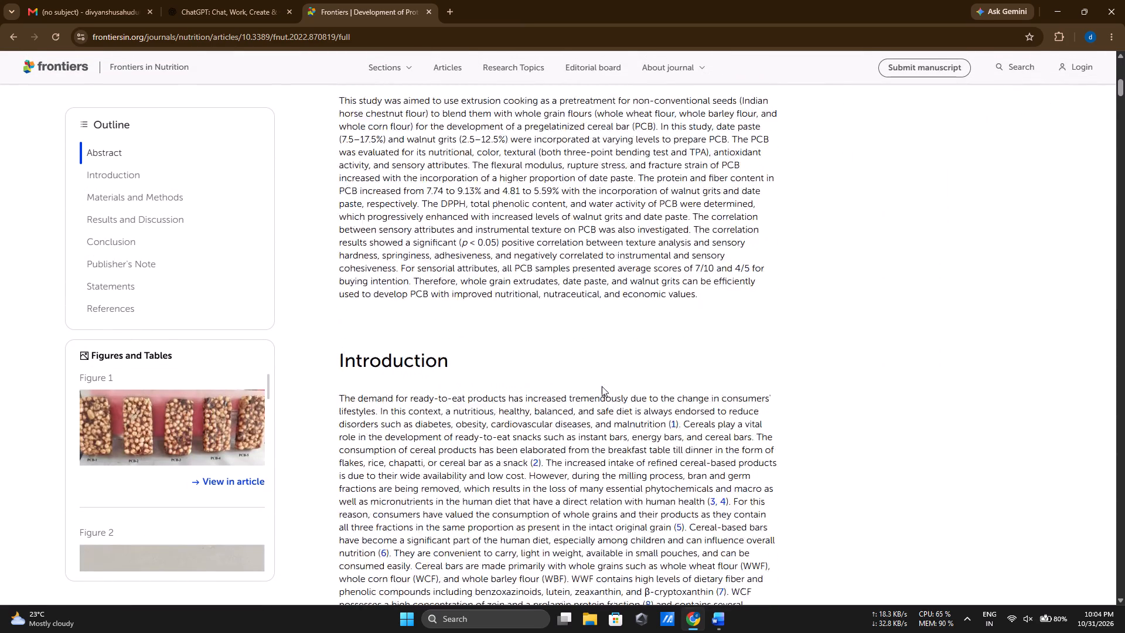
key("Down")
key("Down")
key("Down")
key("Down")
key("Down")
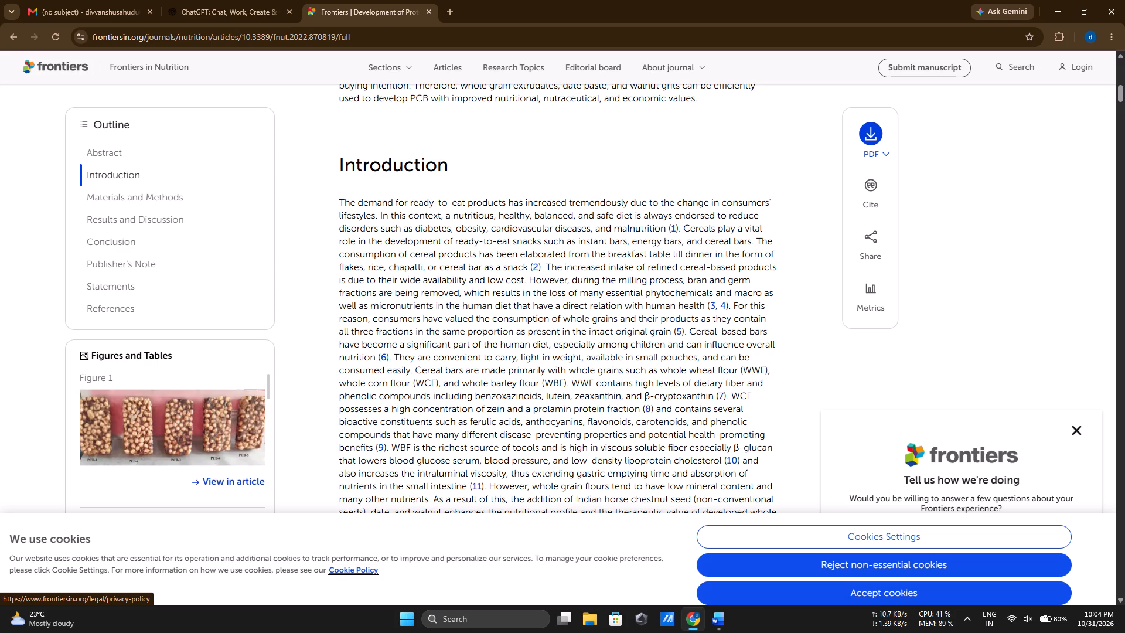
left_click_drag(570, 384, 335, 201)
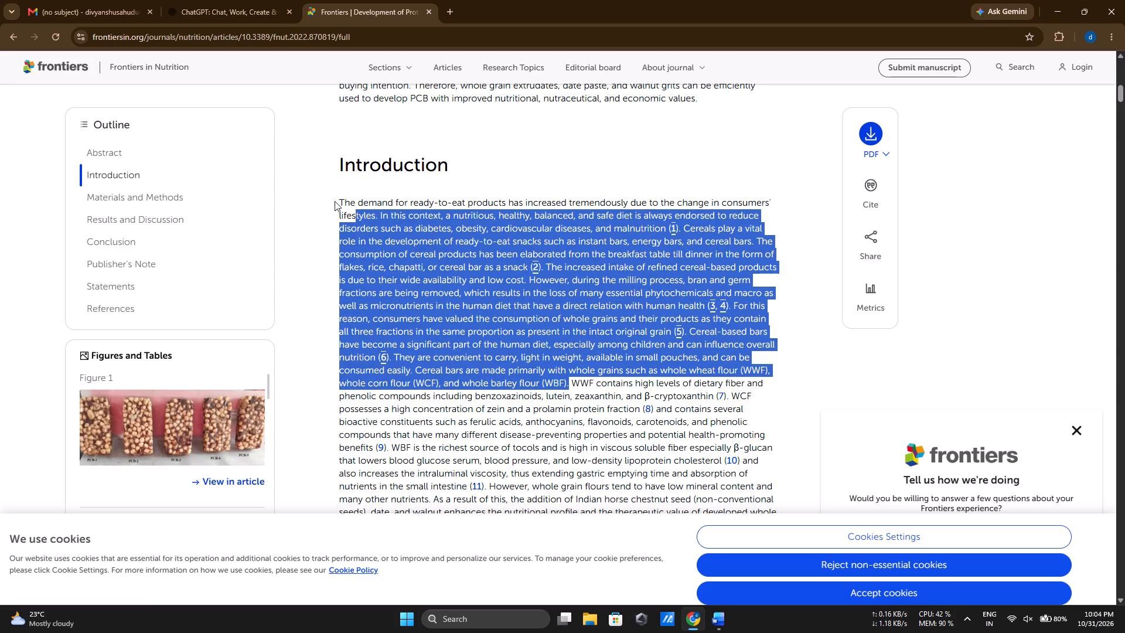
left_click_drag(335, 201, 316, 193)
key("ctrl+c")
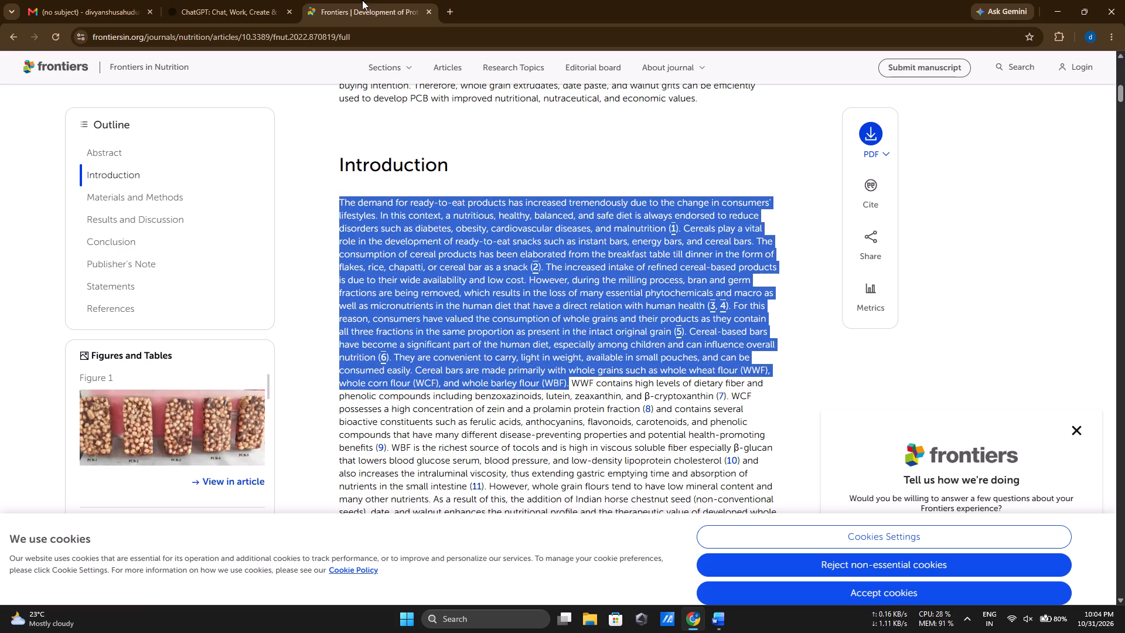
Bookmark the Frontiers article page.
left_click(1031, 36)
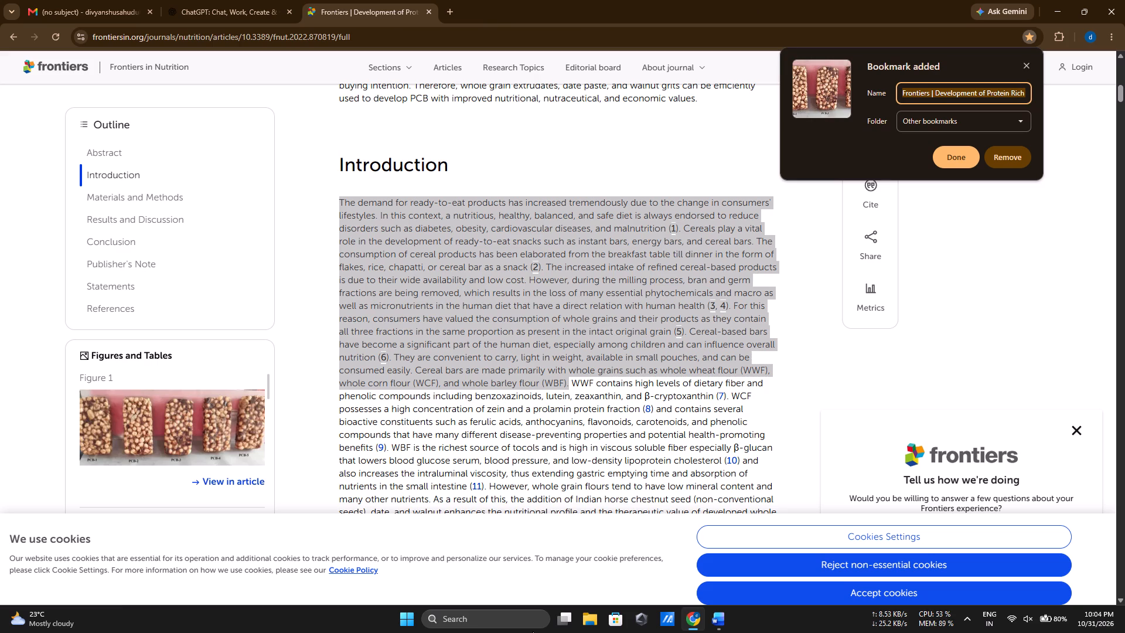
Paste the copied text into Word directly under the Introduction heading, as a separate paragraph before the one starting "Nowadays".
left_click(726, 617)
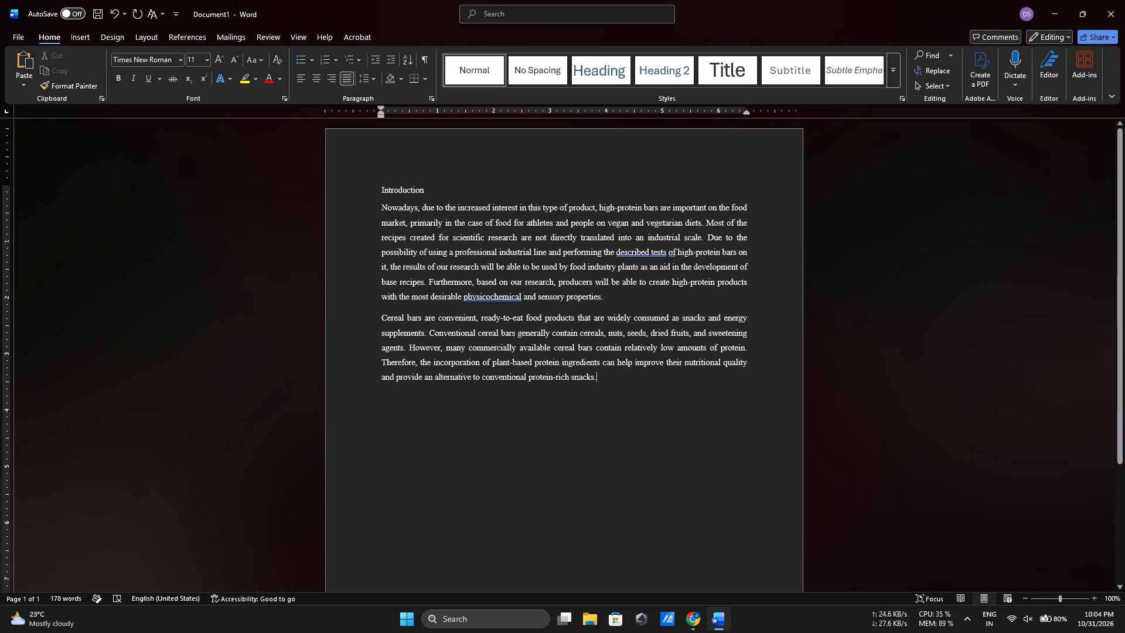
left_click(377, 203)
key("ctrl+v")
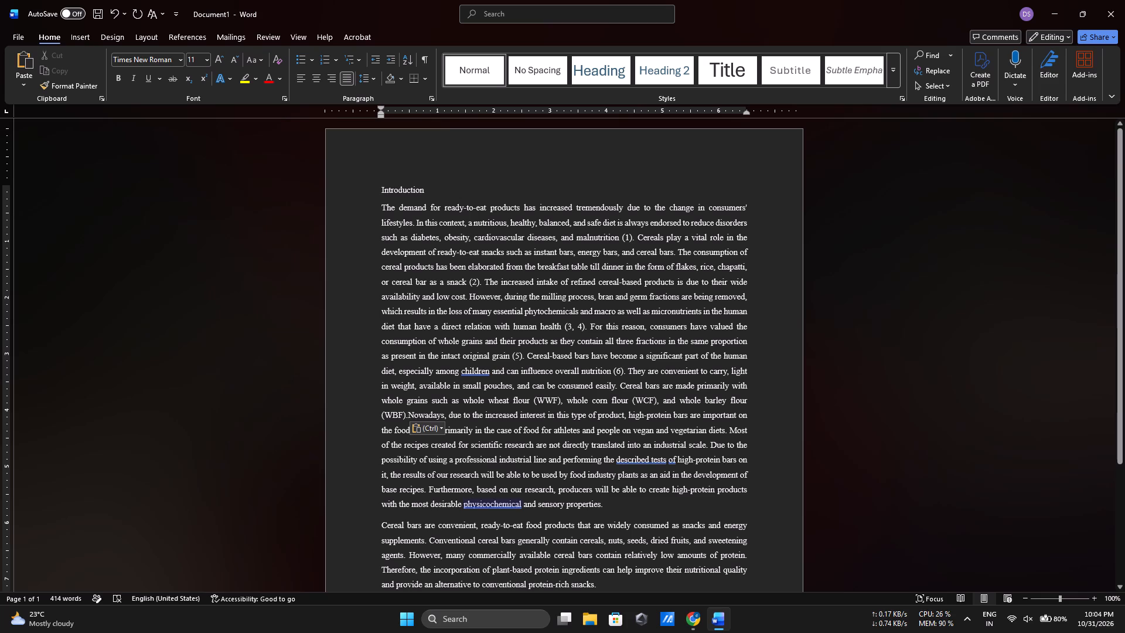
key("Return")
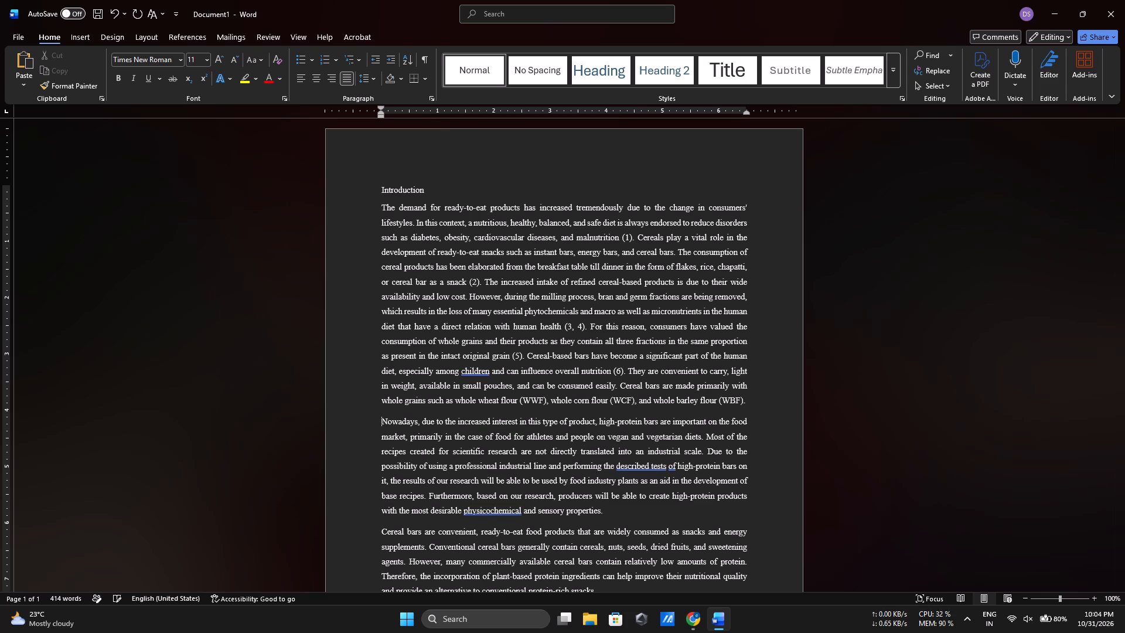
Delete the citation "(5)" after "original grain" in the first Introduction paragraph.
left_click(520, 357)
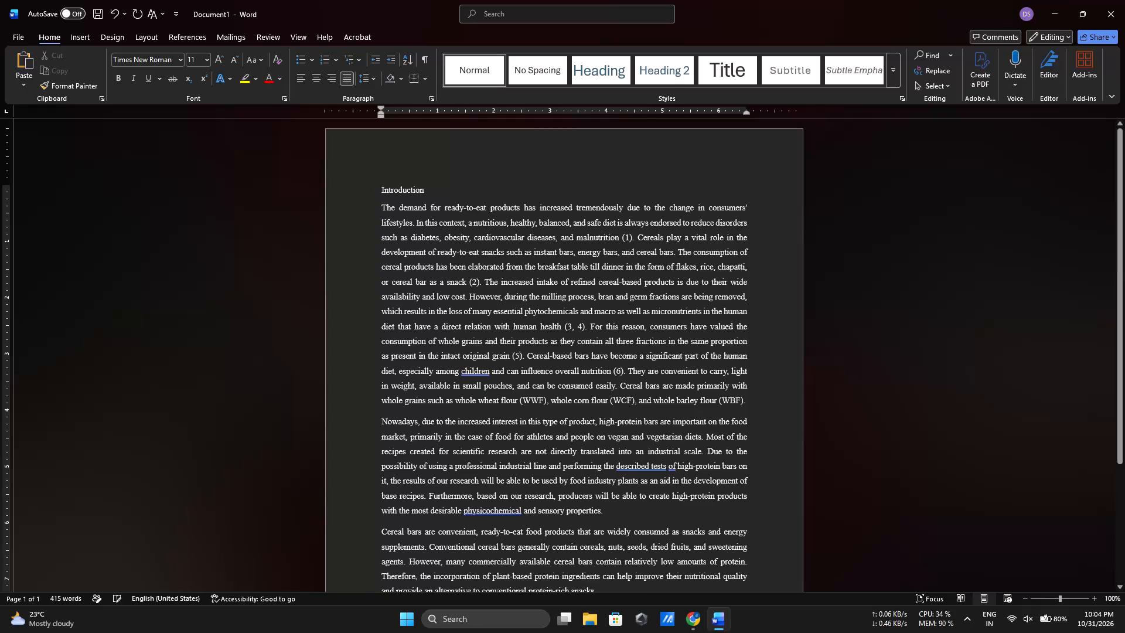
key("BackSpace")
key("BackSpace")
key("Right")
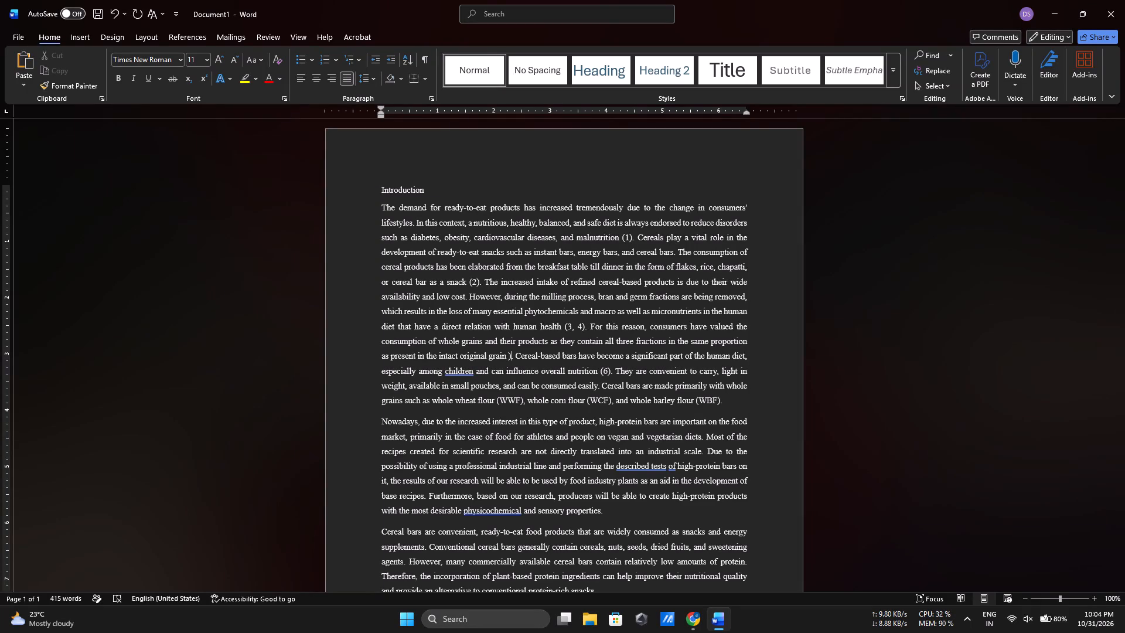
key("BackSpace")
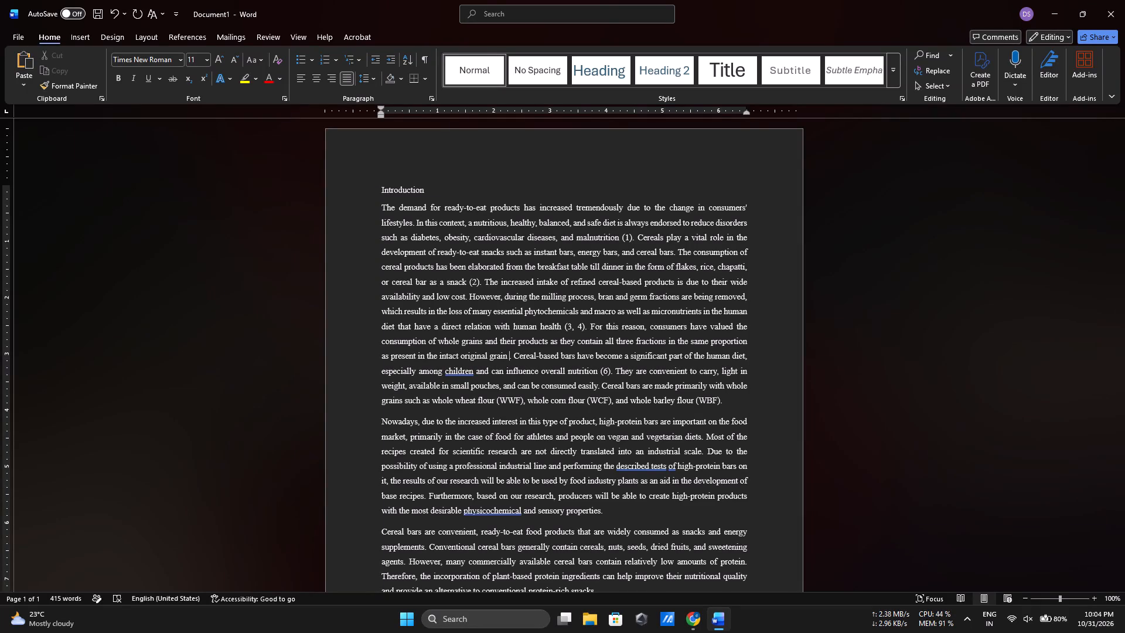
Delete the citation "(6)" after "overall nutrition" in the first Introduction paragraph.
left_click(609, 367)
key("Right")
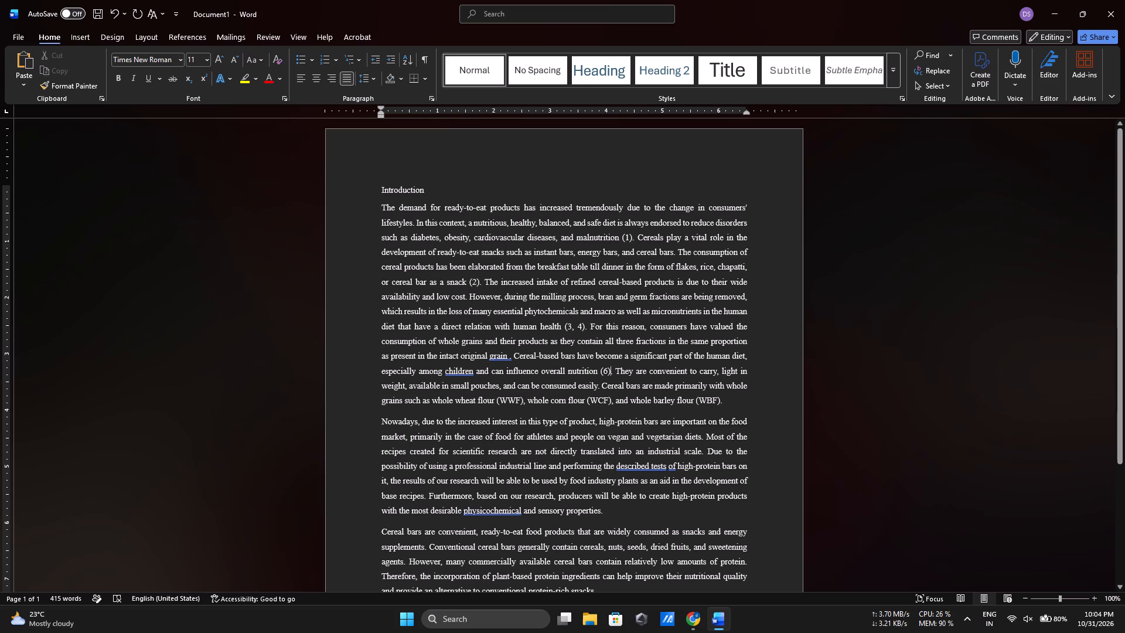
key("BackSpace")
key("BackSpace")
key("BackSpace")
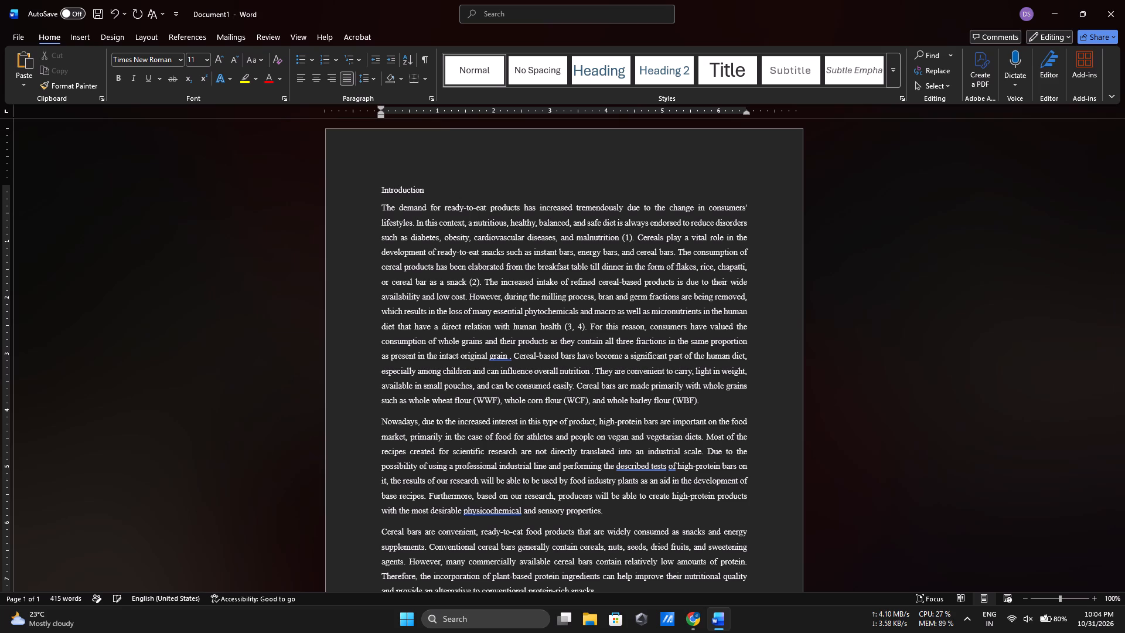
Delete the citation "(3, 4)" after "human health" in the first Introduction paragraph.
left_click(583, 327)
key("Right")
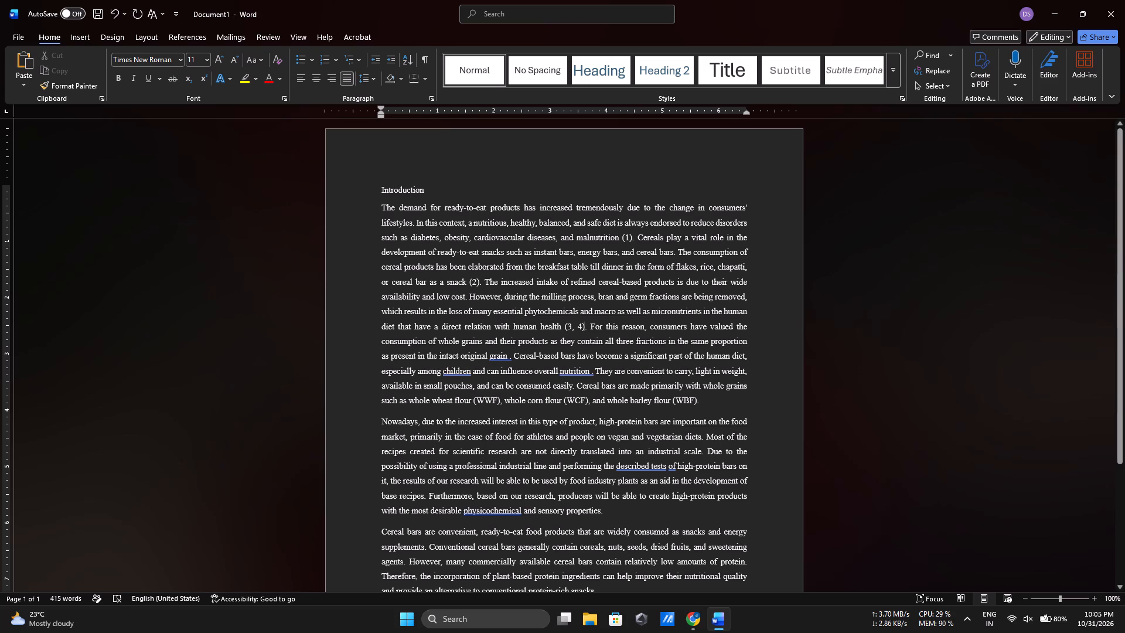
key("BackSpace")
key("BackSpace")
key("BackSpace")
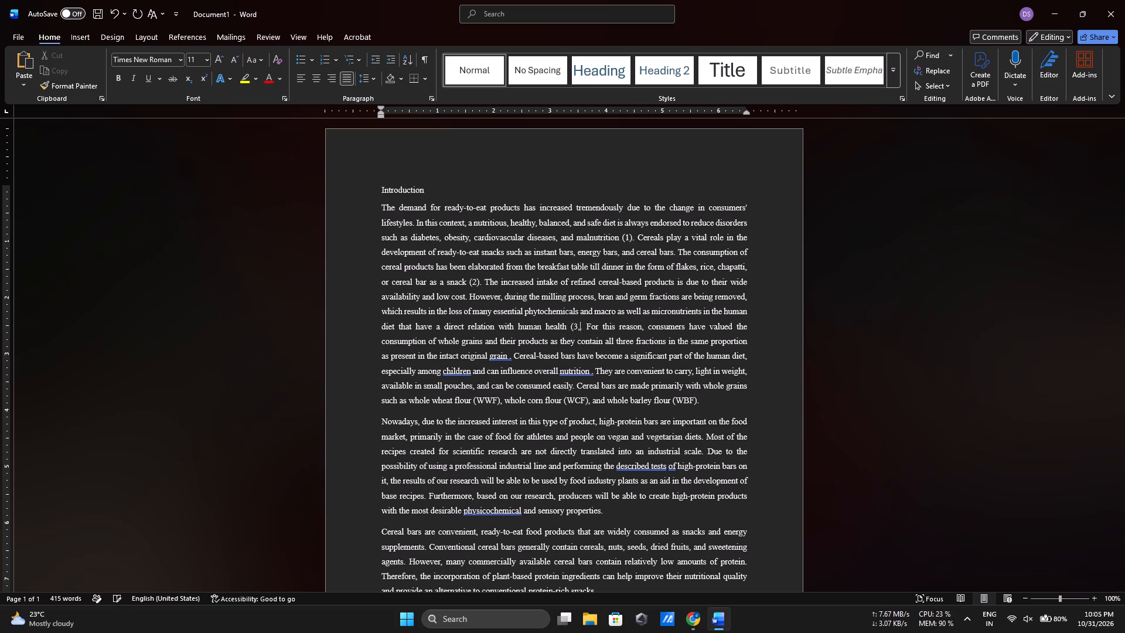
key("BackSpace")
key("BackSpace")
key("BackSpace")
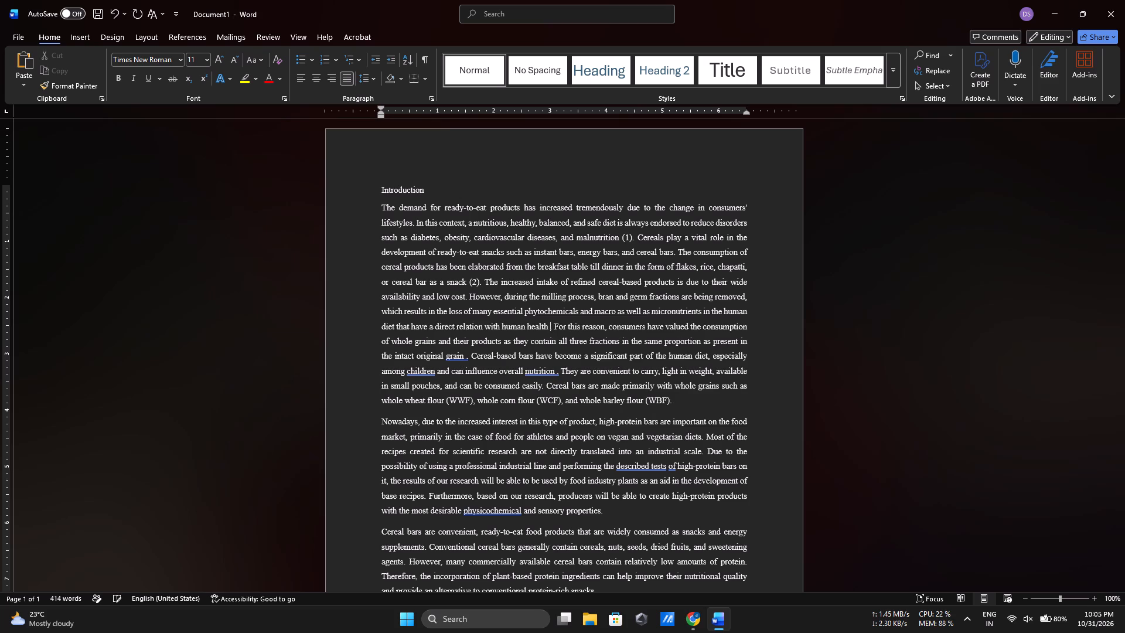
Delete the citation "(2)" and the space before it after "cereal bar as a snack" in the first Introduction paragraph.
left_click(479, 284)
key("BackSpace")
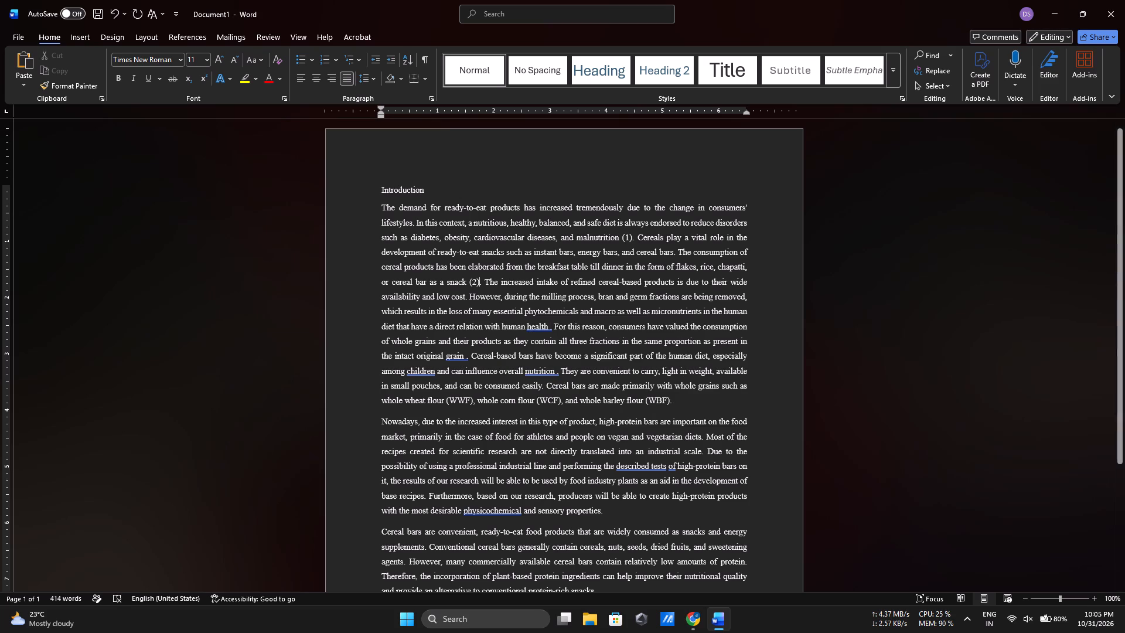
key("BackSpace")
key("BackSpace")
key("BackSpace")
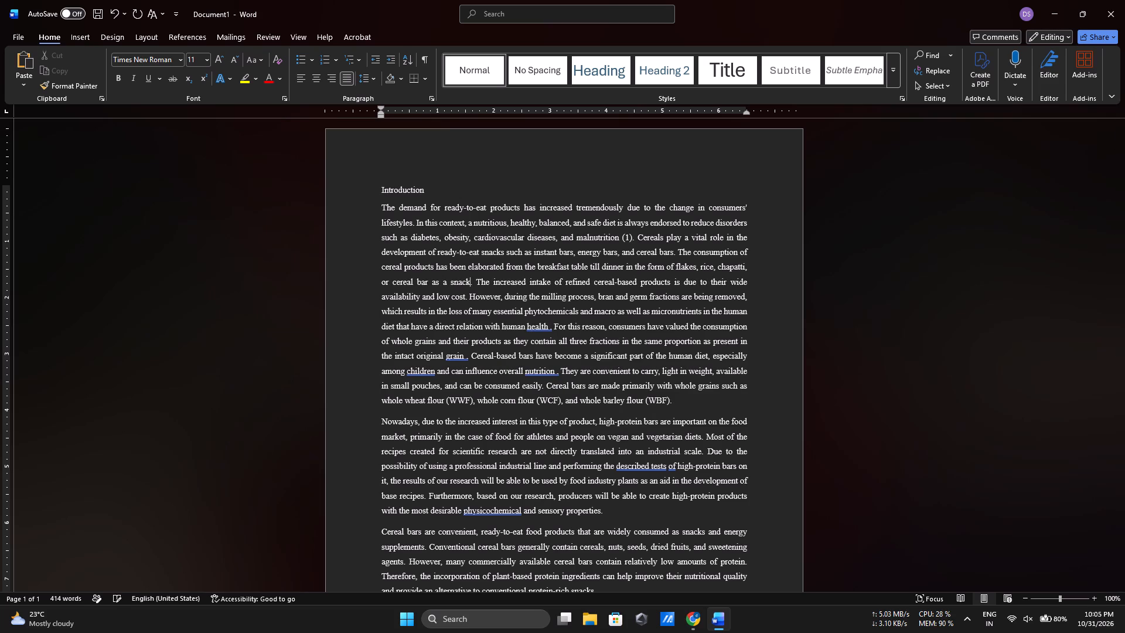
Delete the citation "(1)" and the space before it after "malnutrition" in the first Introduction paragraph.
left_click(631, 238)
key("BackSpace")
key("BackSpace")
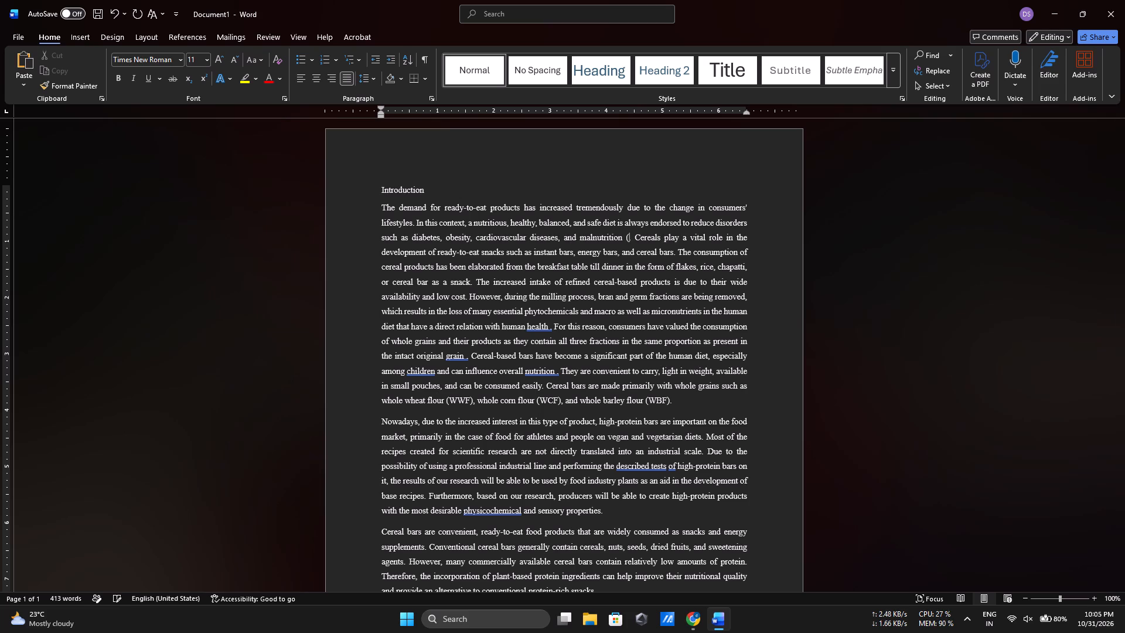
key("BackSpace")
key("BackSpace")
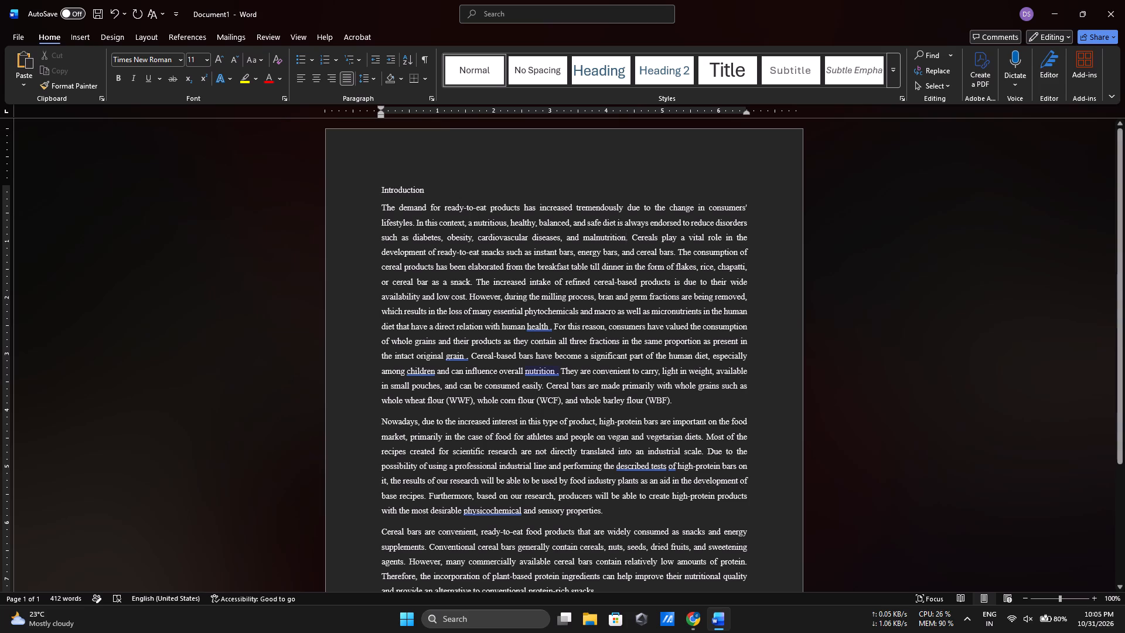
Accept the grammar corrections "health.", "grain." and "children," in the first Introduction paragraph.
right_click(540, 329)
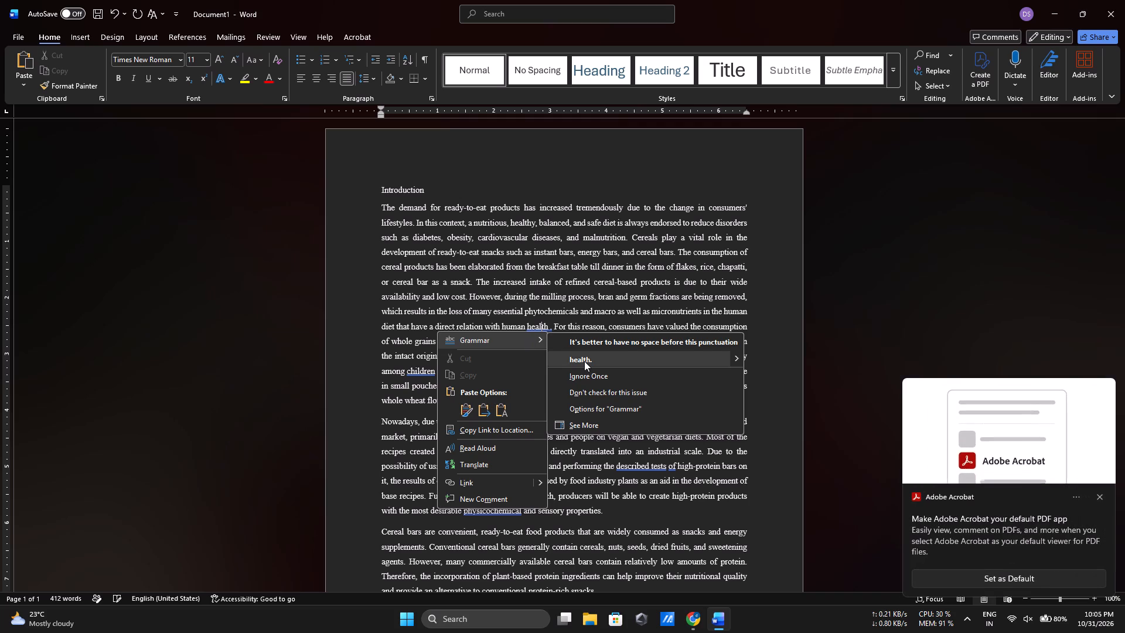
left_click(584, 361)
right_click(461, 360)
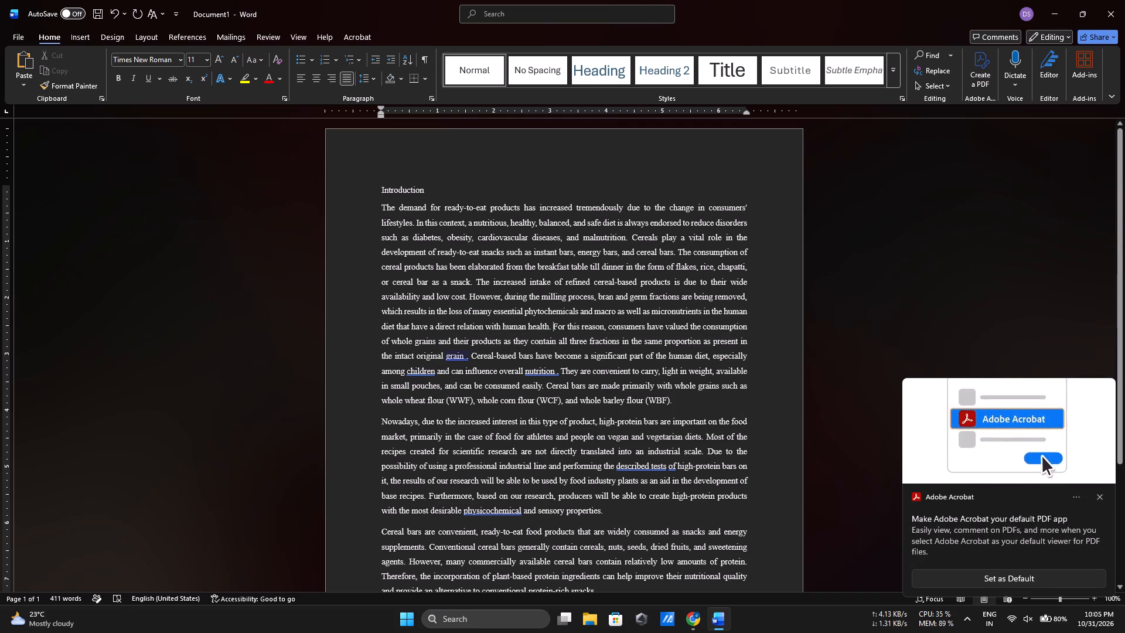
left_click(499, 388)
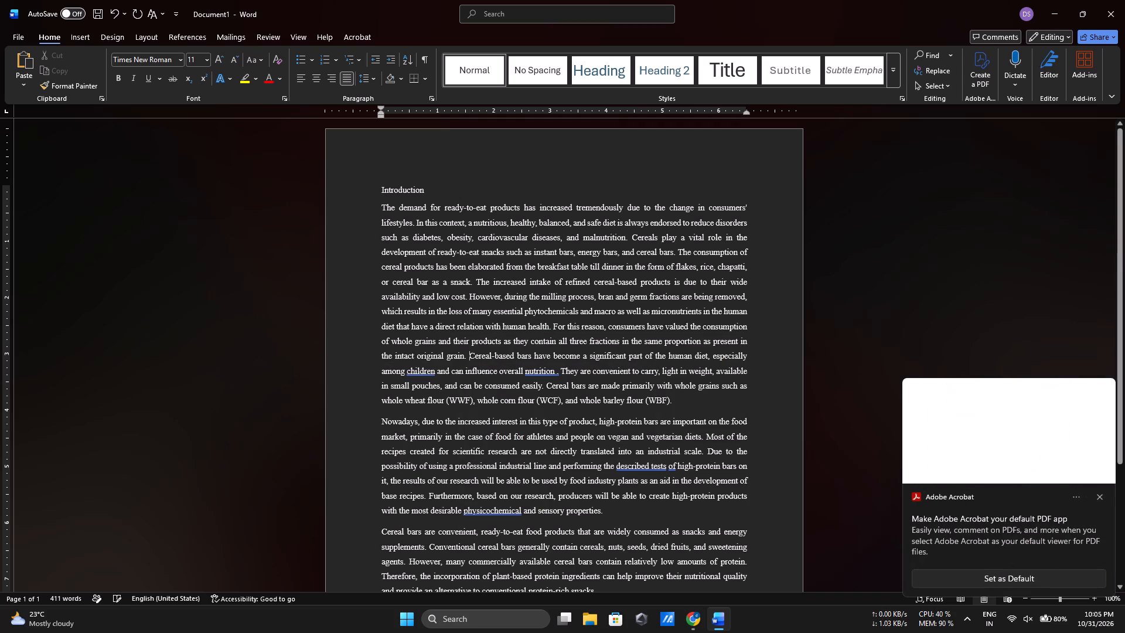
right_click(418, 367)
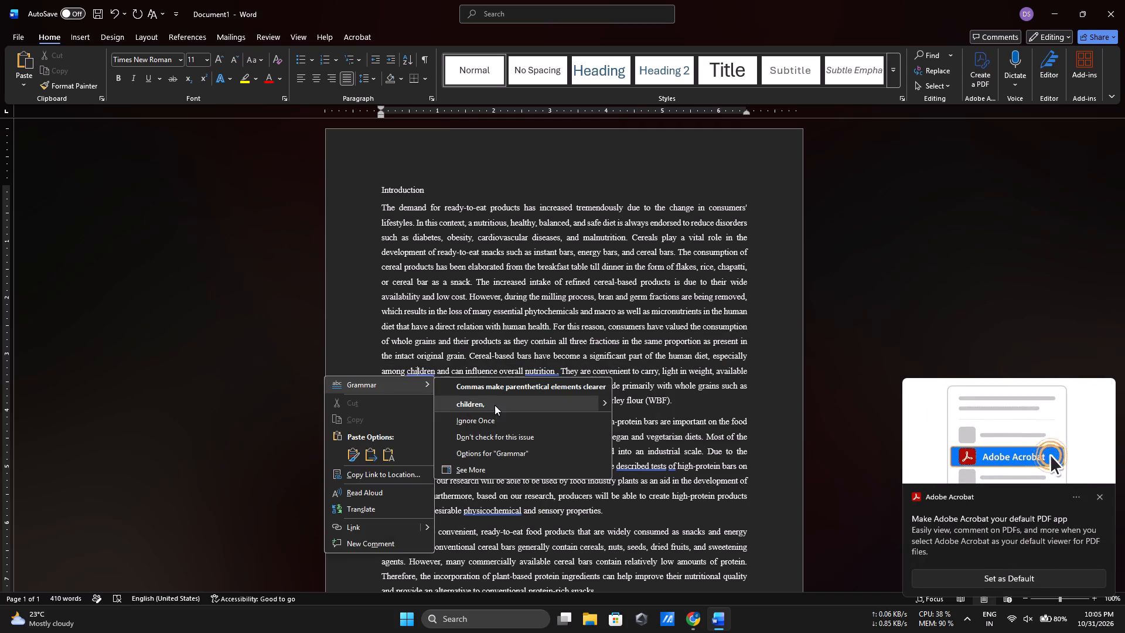
left_click(494, 405)
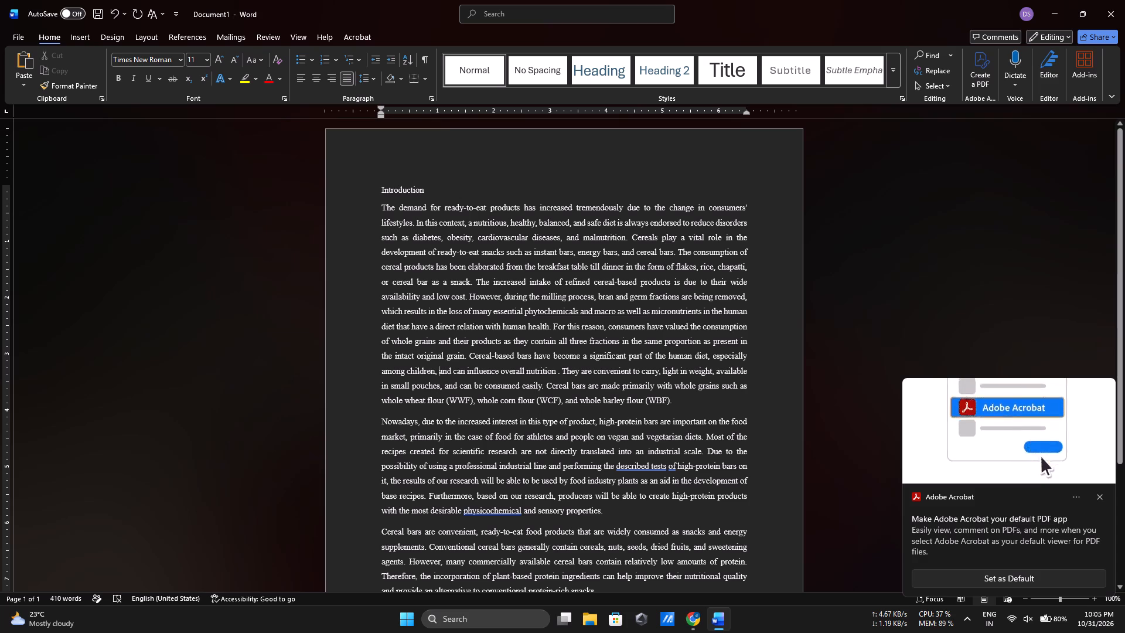
Check the grammar suggestions for "described tests" and "physicochemical" in the second paragraph and "nutrition ." in the first.
right_click(657, 466)
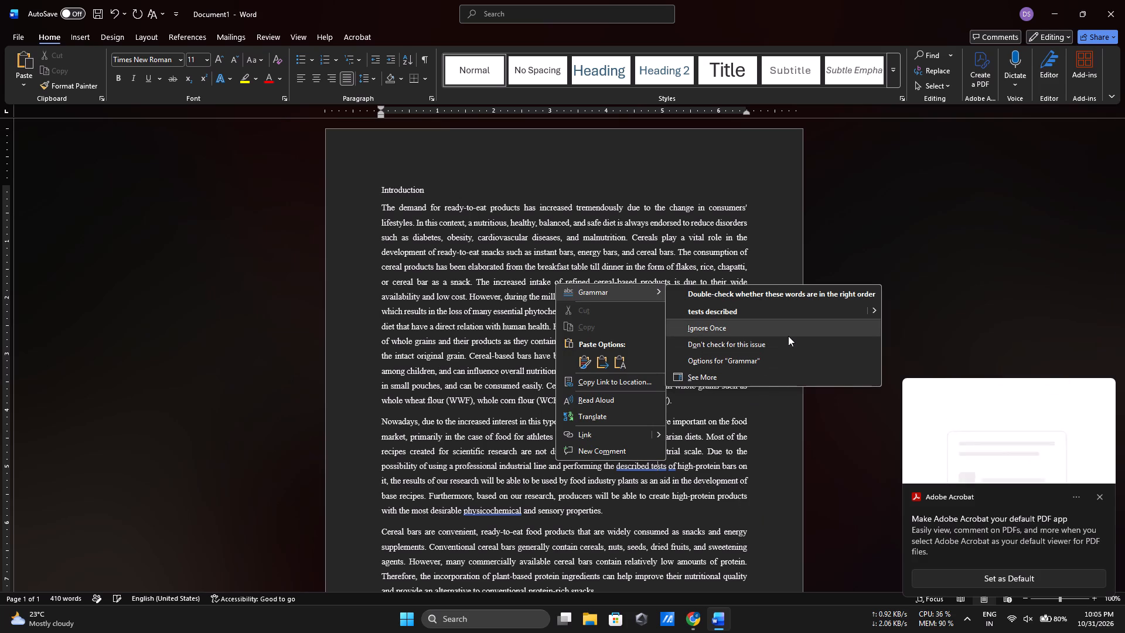
left_click(705, 535)
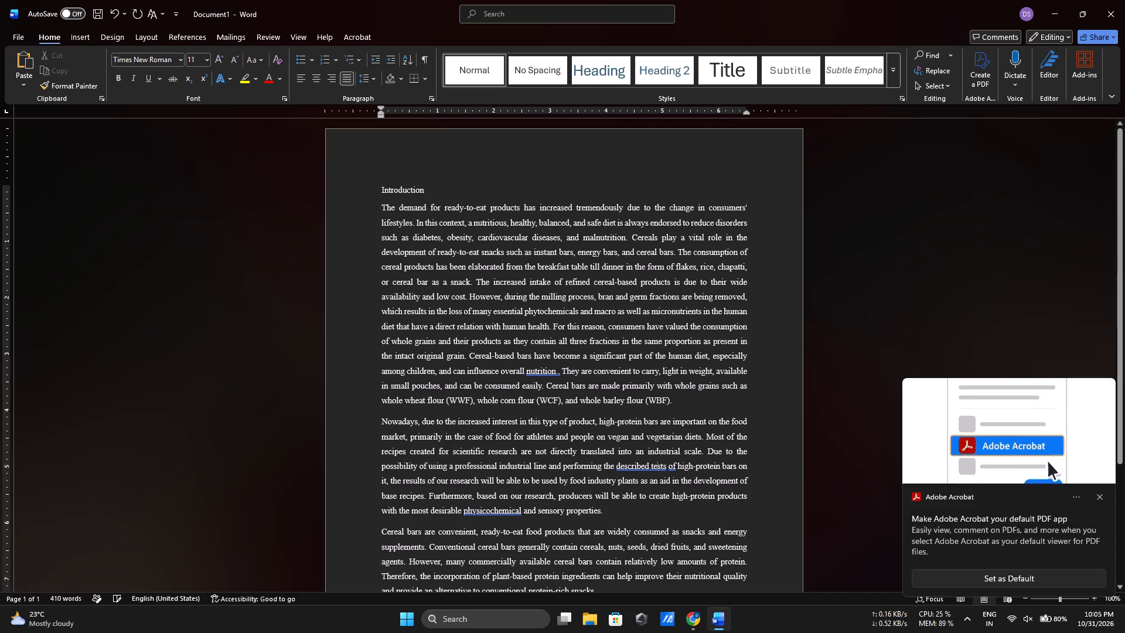
right_click(497, 510)
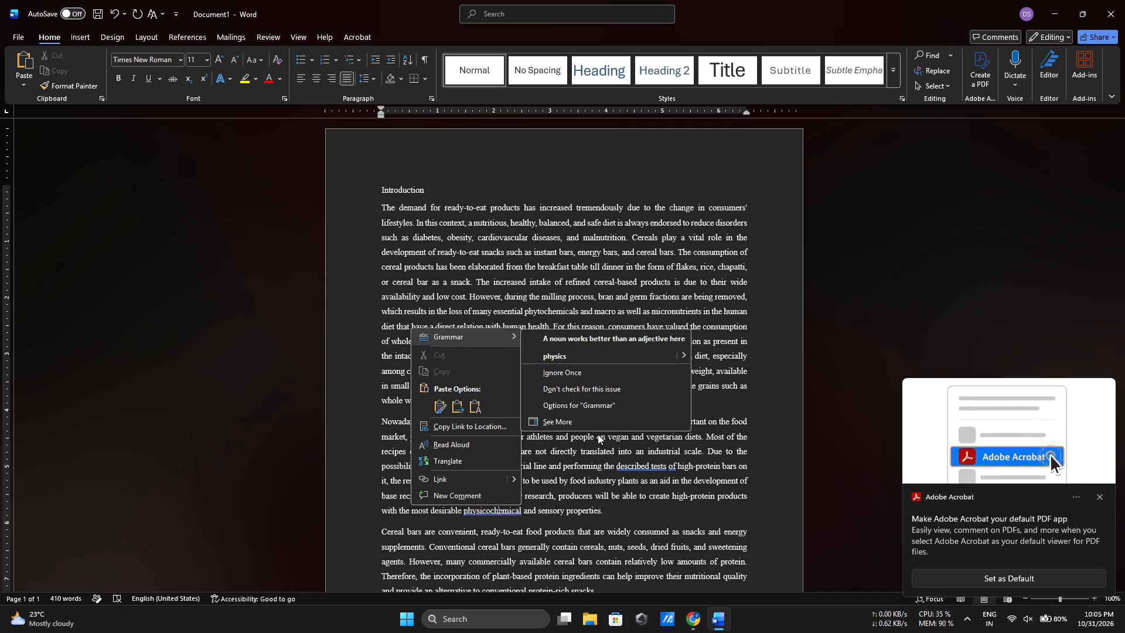
left_click(600, 505)
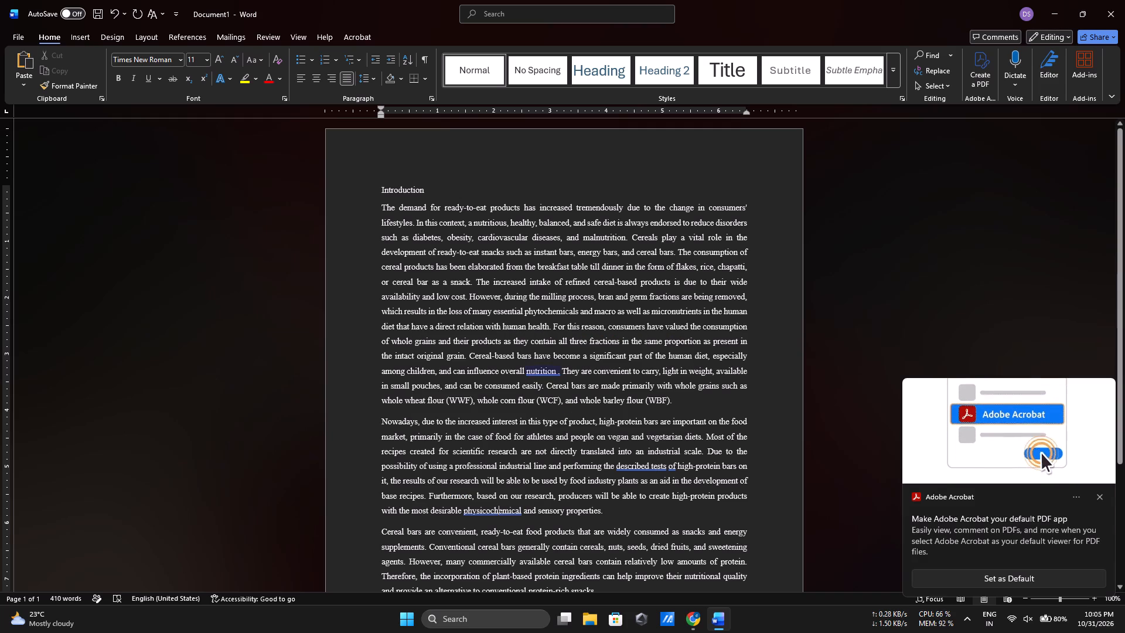
left_click(556, 373)
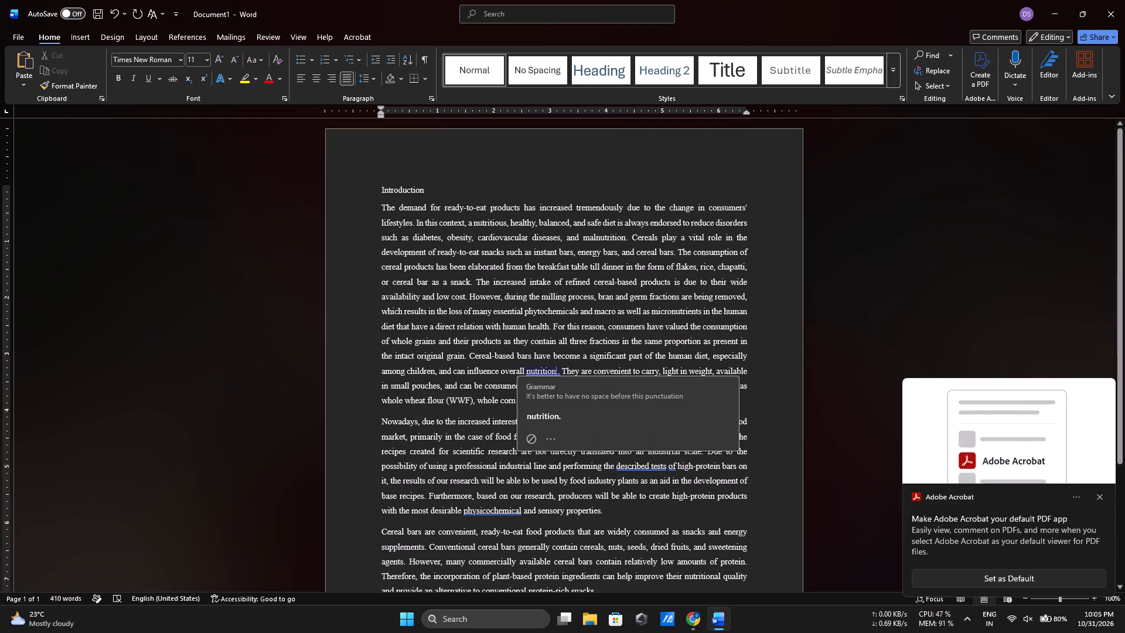
left_click(704, 505)
Add a blank paragraph at the end of the document, after "conventional protein-rich snacks.".
key("Down")
key("Down")
key("Down")
key("Down")
key("Down")
key("Down")
key("Down")
key("Down")
key("Down")
key("Down")
key("Down")
key("Down")
key("Down")
key("Down")
key("Down")
key("Down")
key("Down")
key("Down")
key("Down")
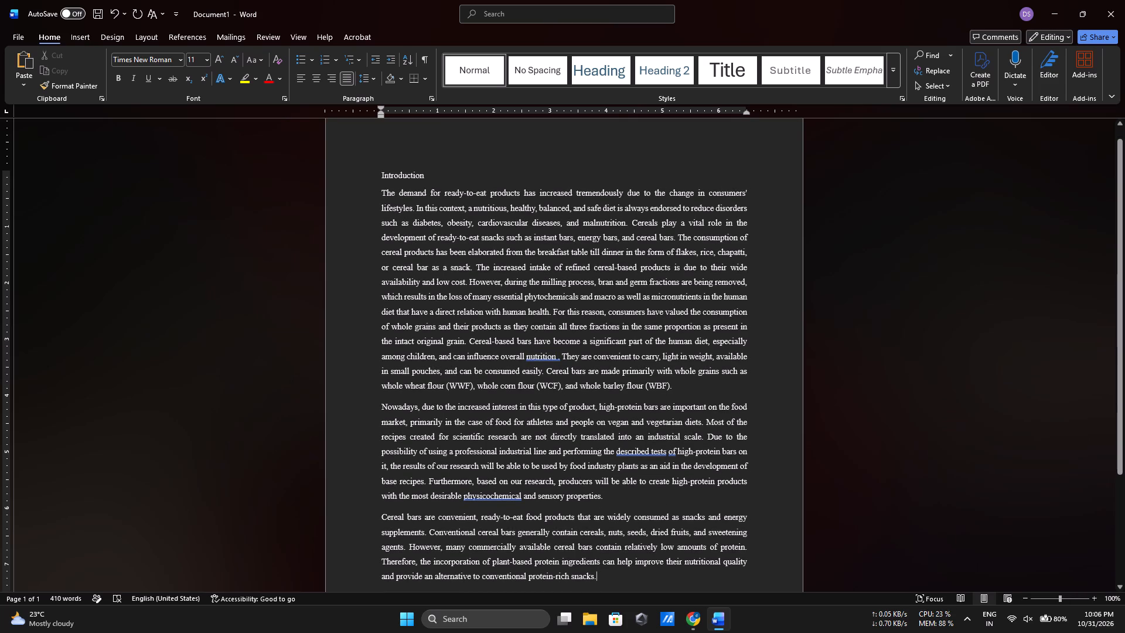
key("Return")
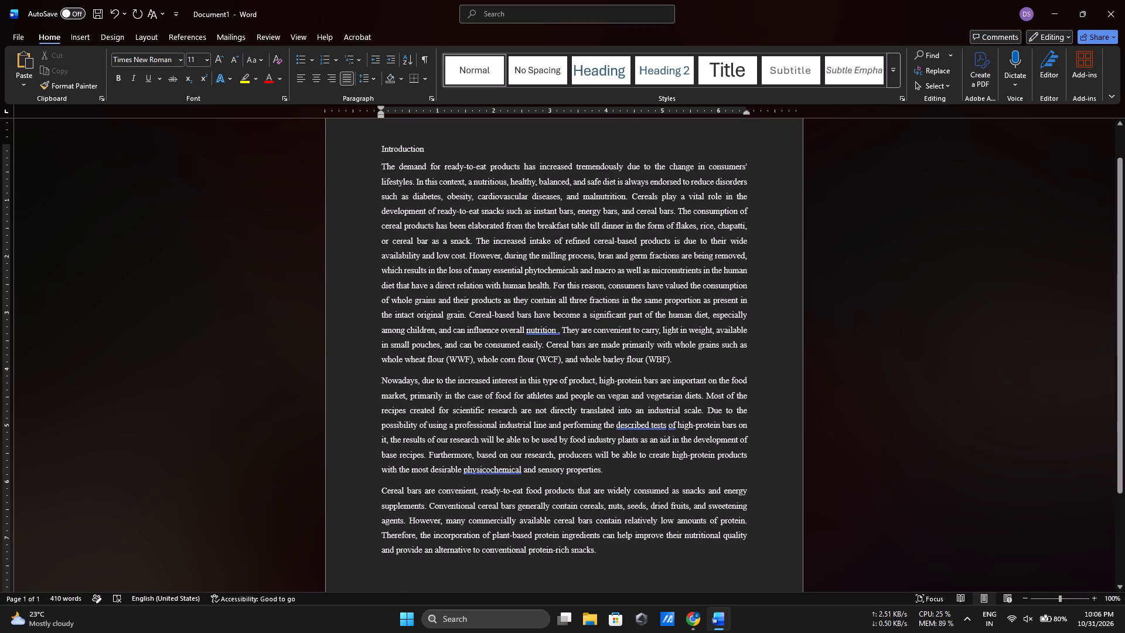
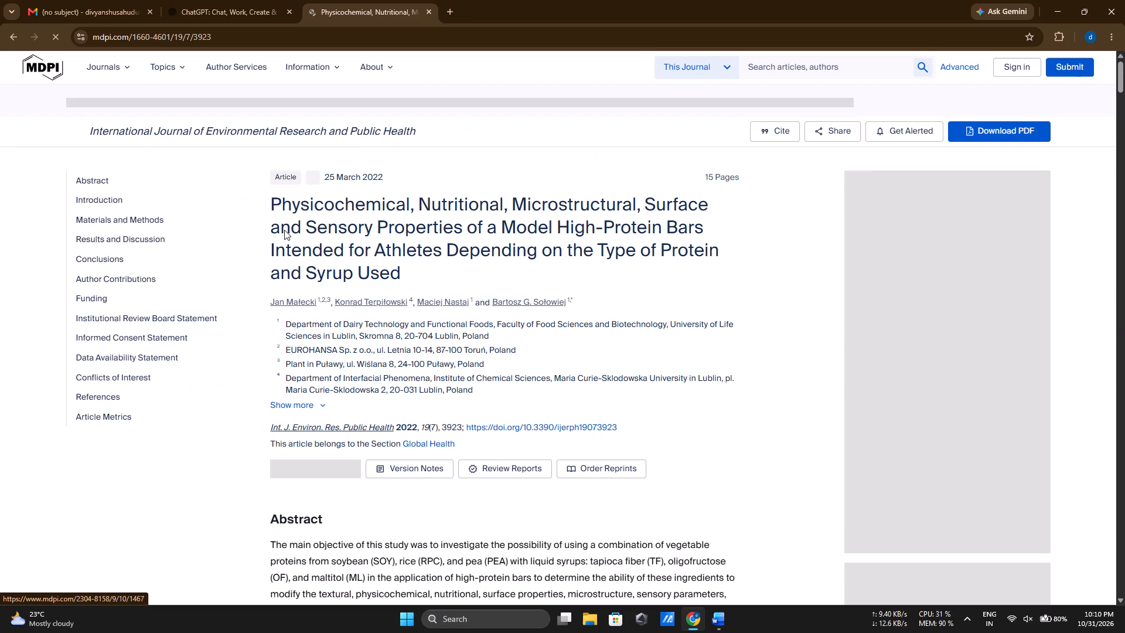
left_click(267, 539)
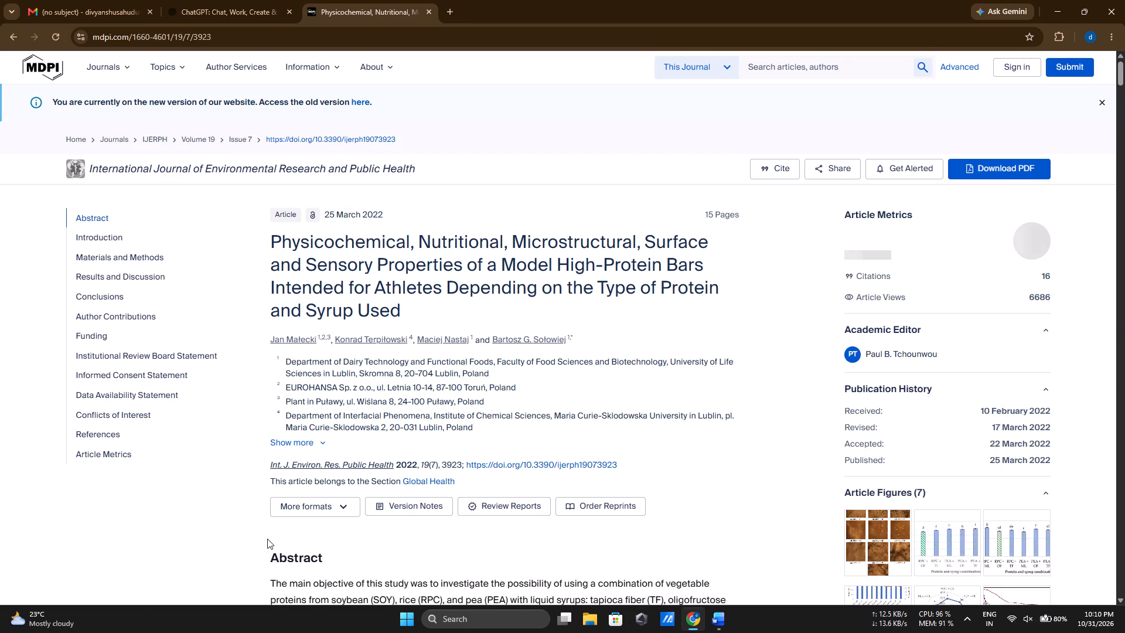
Copy the MDPI article's full abstract and paste it under the Review of Literature heading in Word, followed by a new line.
key("Down")
key("Down")
key("Down")
key("Down")
key("Down")
key("Down")
key("Down")
key("Down")
key("Down")
key("Down")
key("Down")
key("Down")
key("Down")
key("Down")
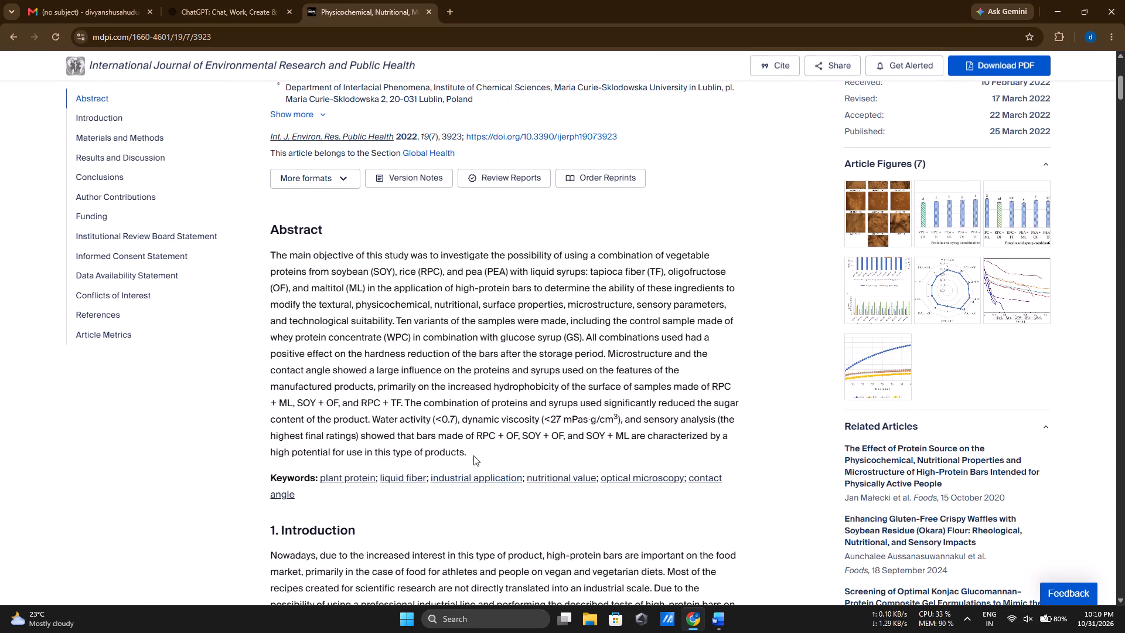
left_click_drag(473, 454, 271, 264)
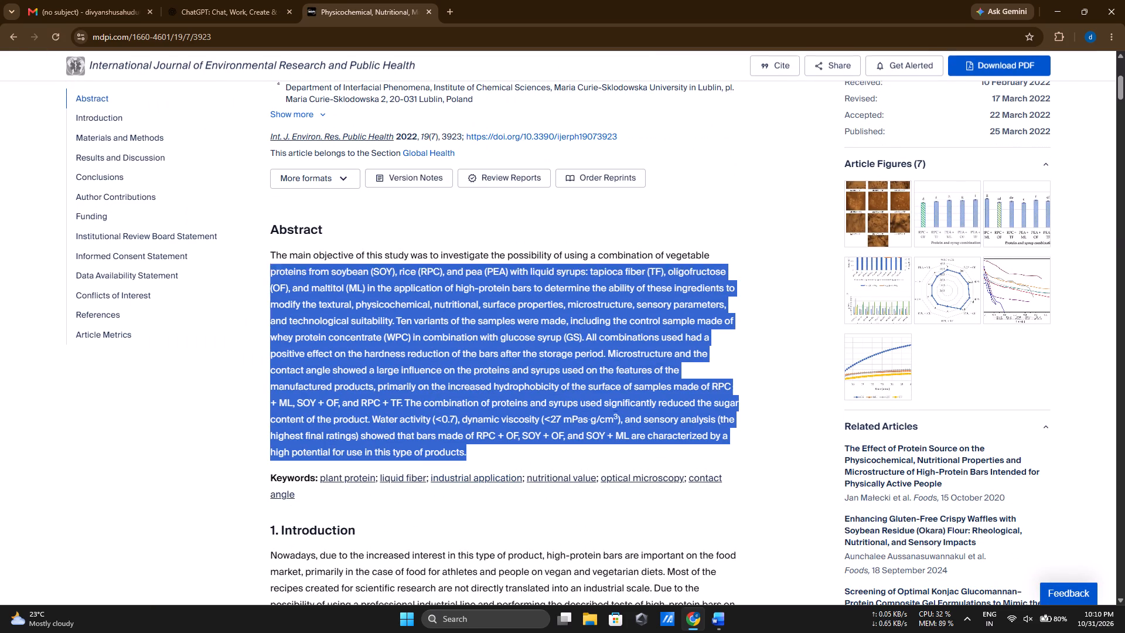
left_click_drag(271, 264, 267, 253)
key("ctrl+c")
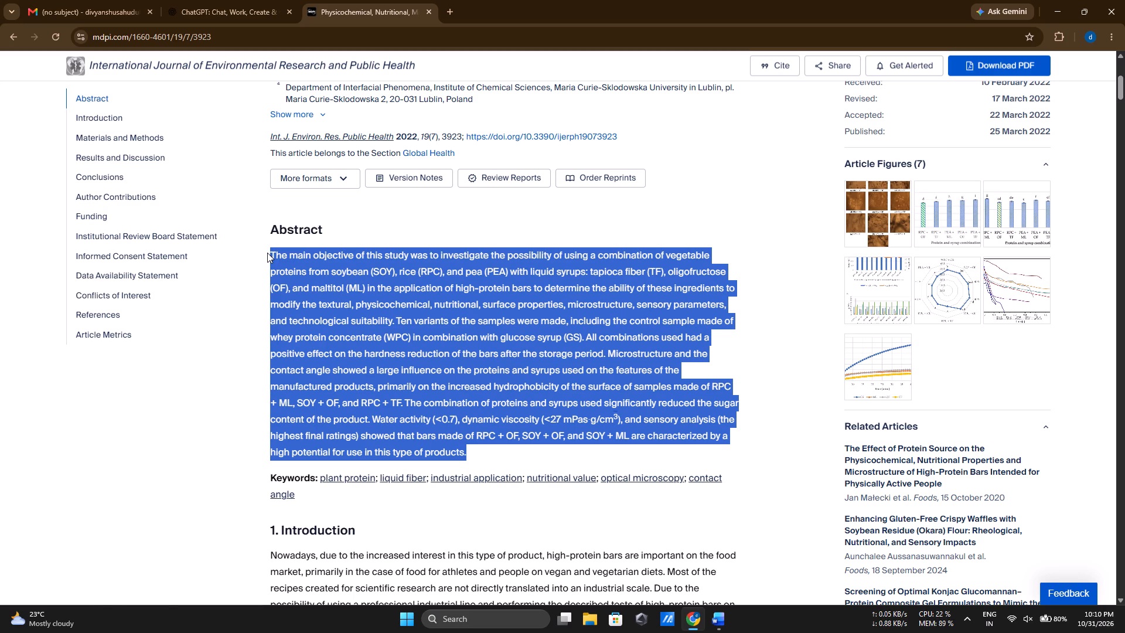
left_click(725, 619)
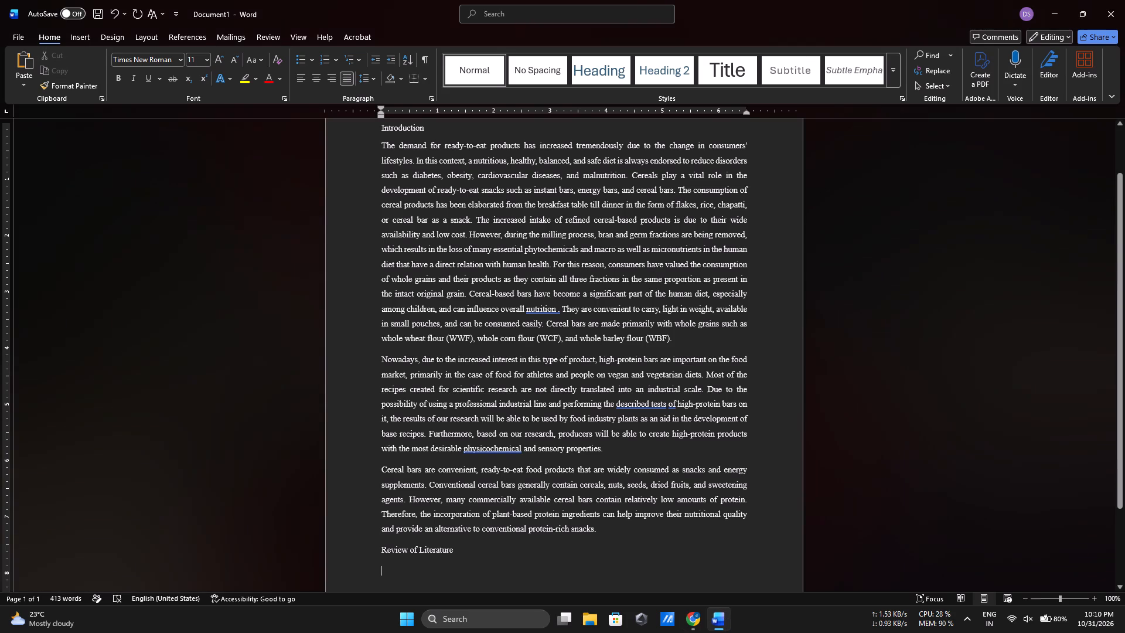
key("ctrl+v")
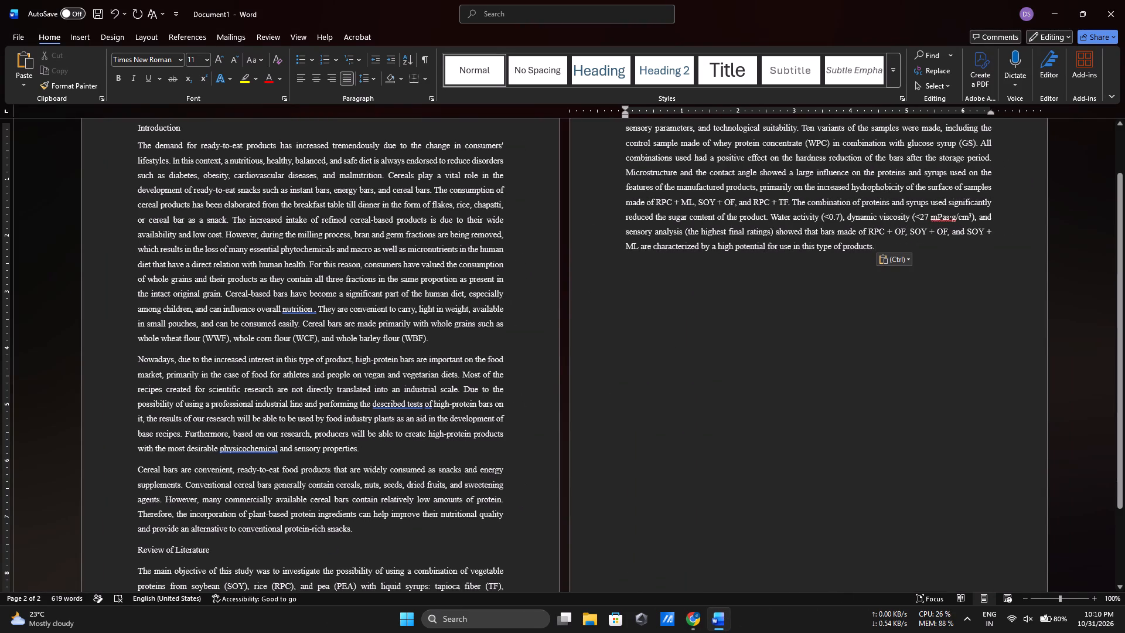
key("Return")
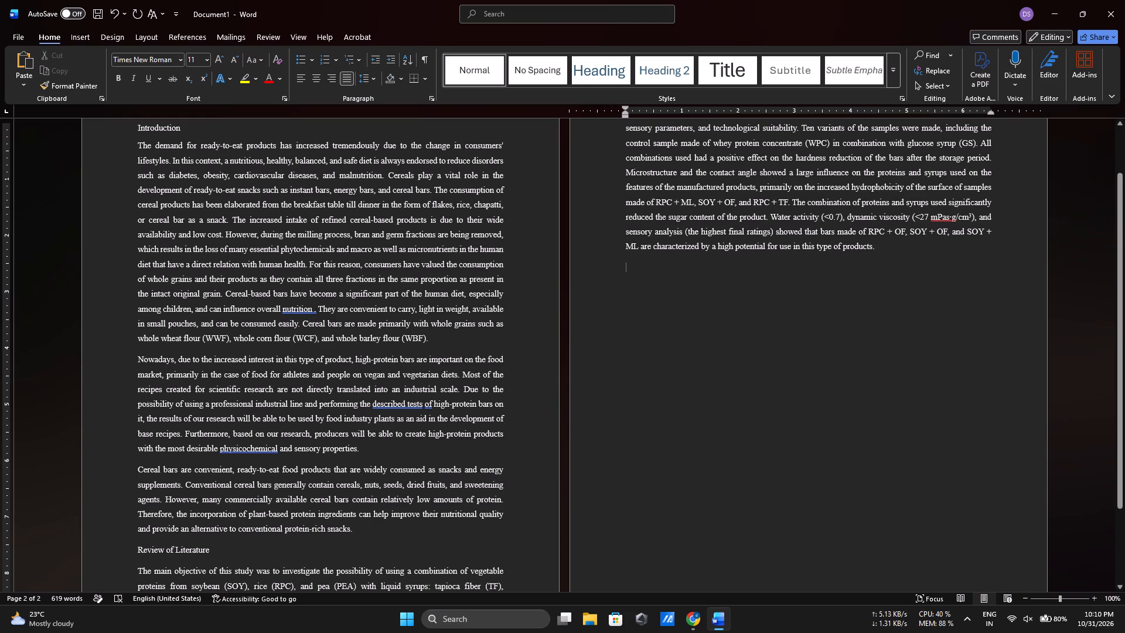
Copy the MDPI article's APA Style citation in Chrome and paste it below the abstract in the Word document.
left_click(690, 630)
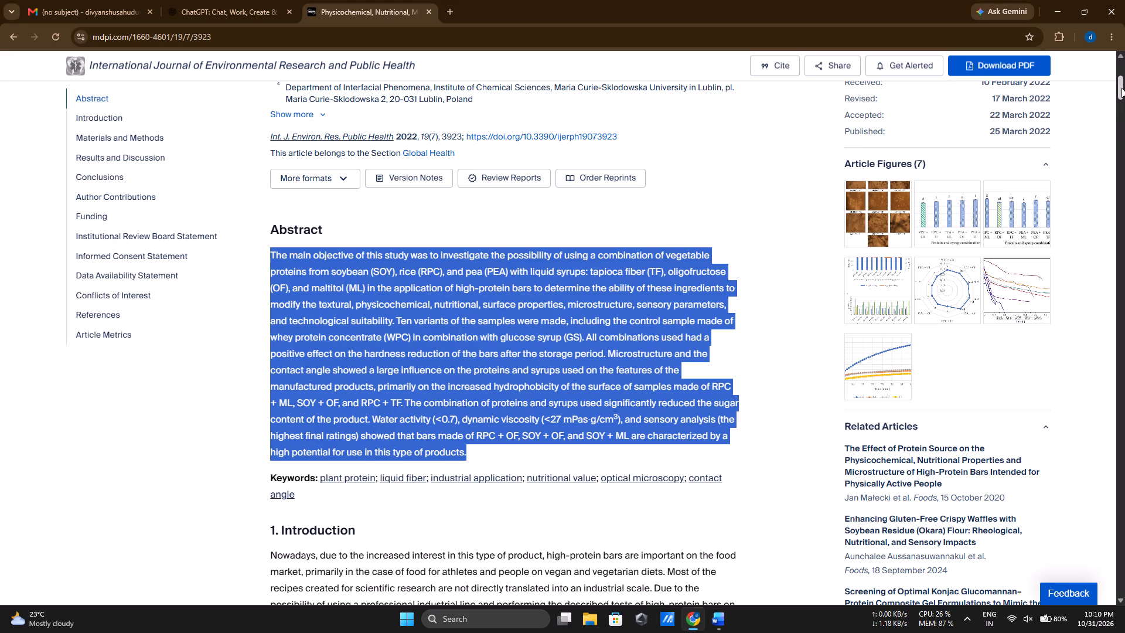
left_click_drag(1121, 88, 1121, 55)
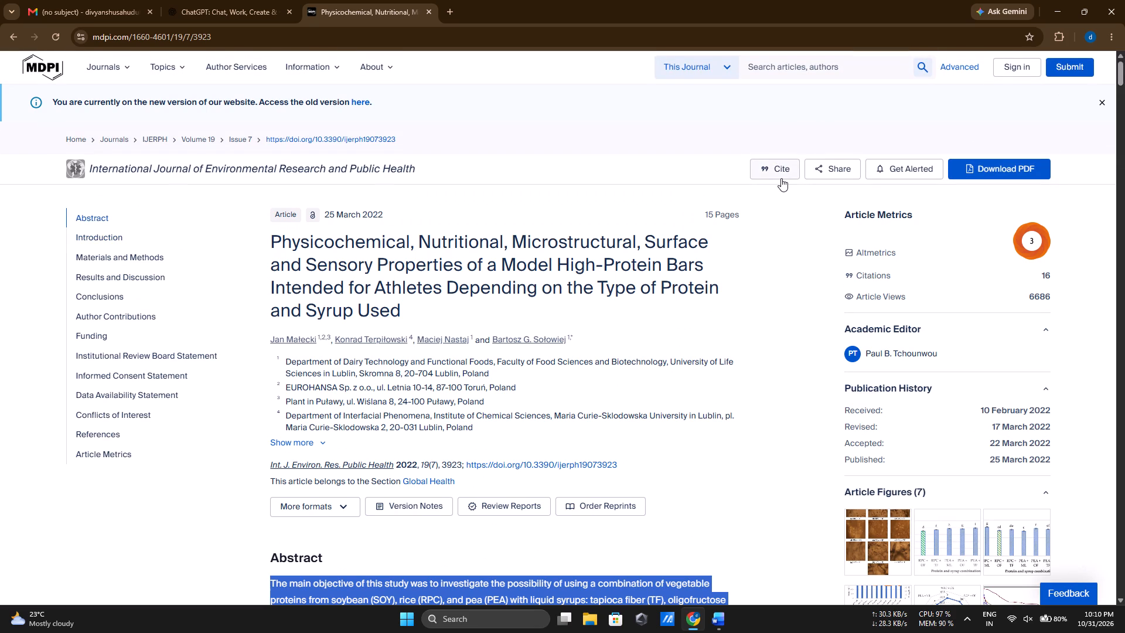
left_click(780, 178)
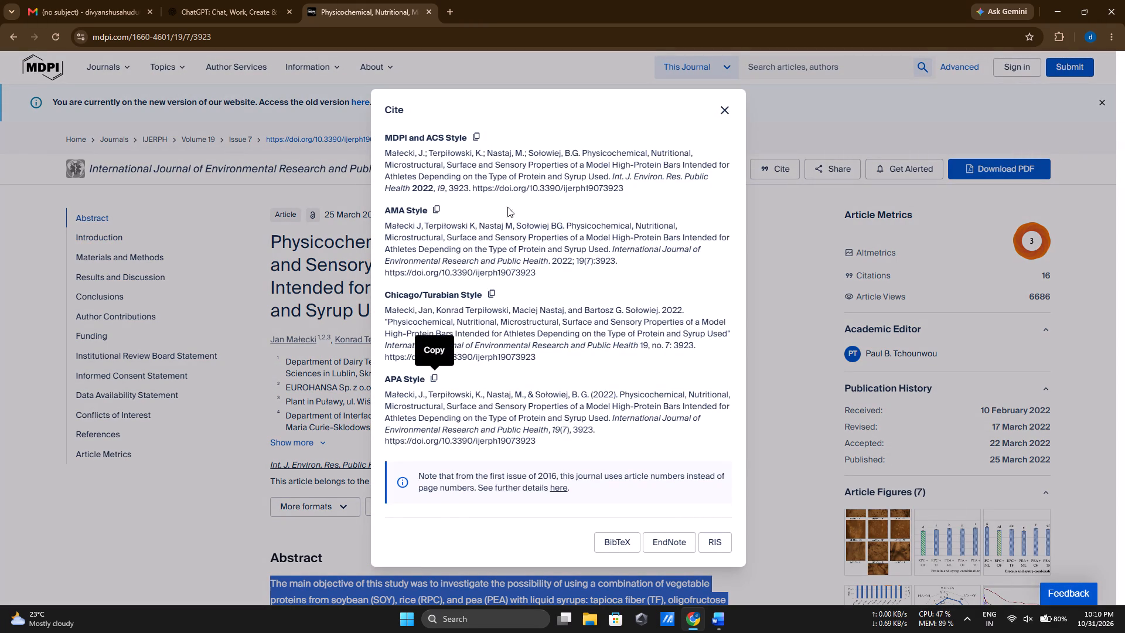
left_click(431, 374)
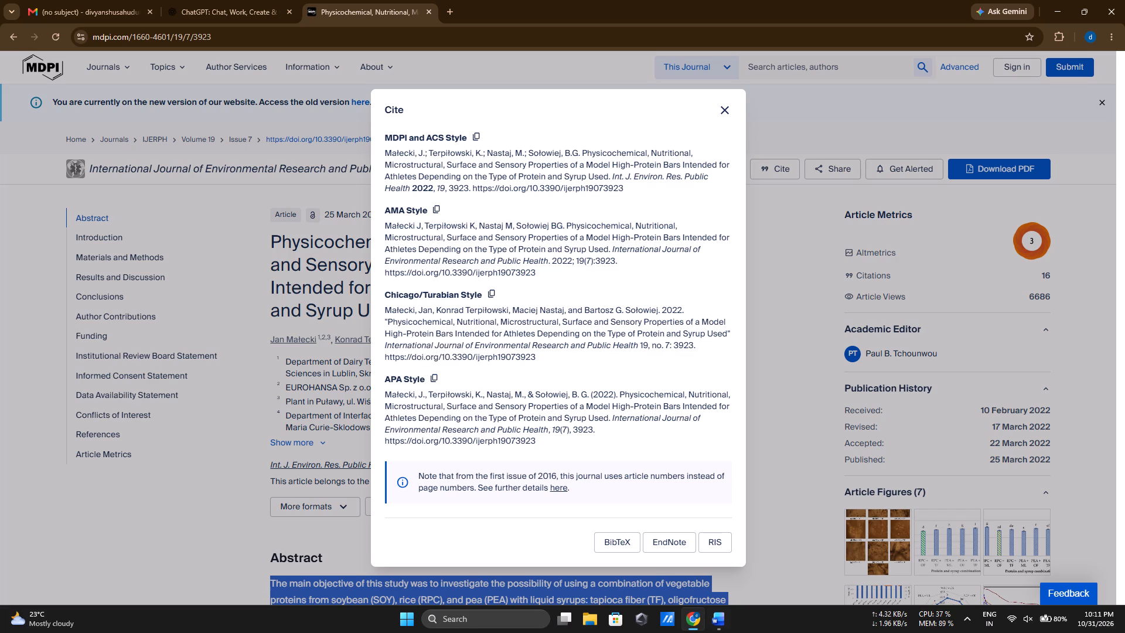
left_click(721, 624)
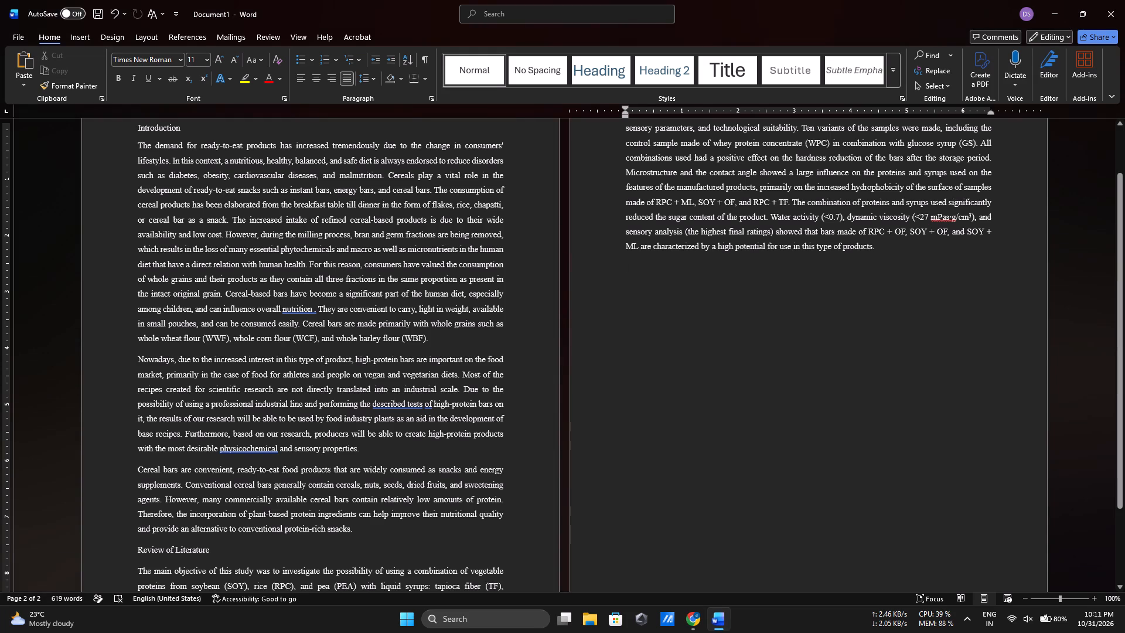
key("ctrl+v")
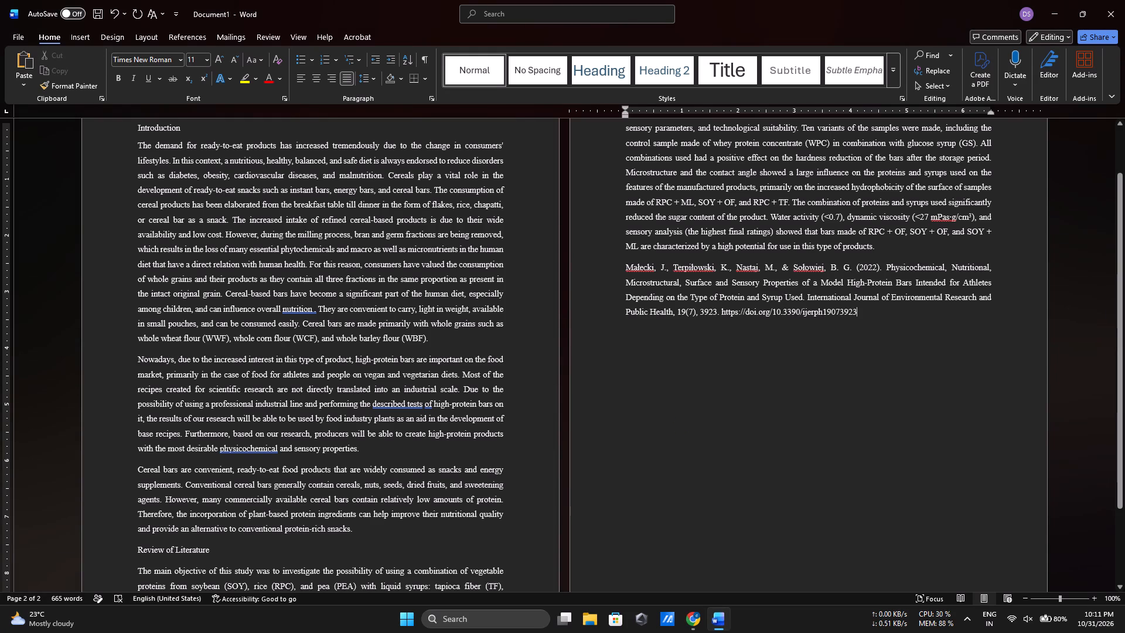
Shorten the pasted citation by replacing the co-authors and year after the first author with "et. al(2022)" and a space.
left_click_drag(879, 267, 684, 260)
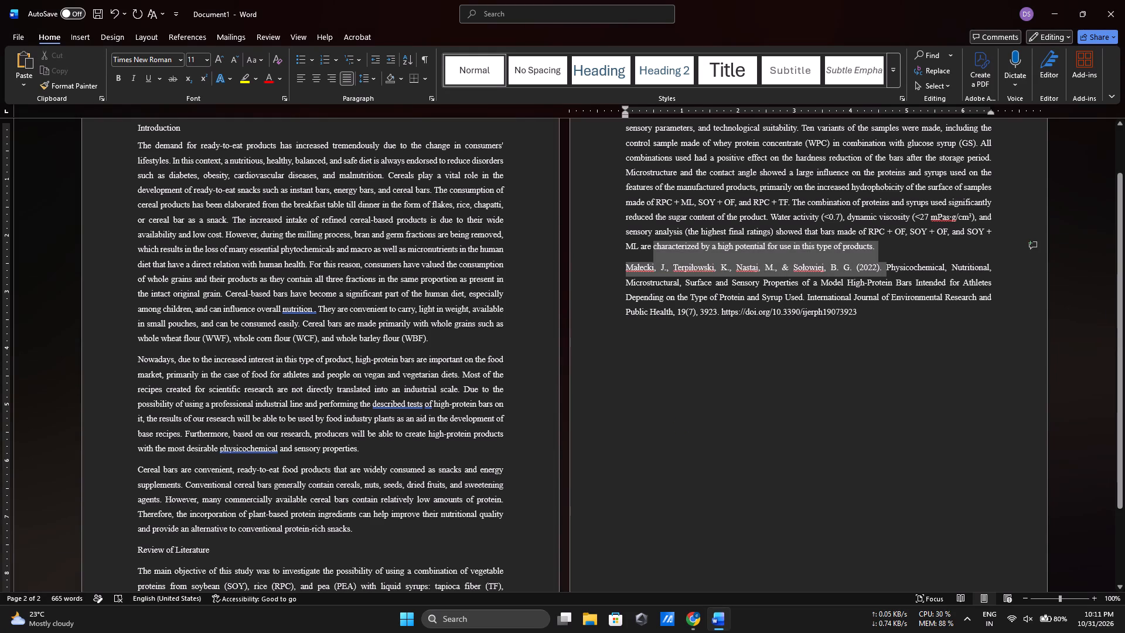
left_click_drag(684, 260, 680, 267)
key("BackSpace")
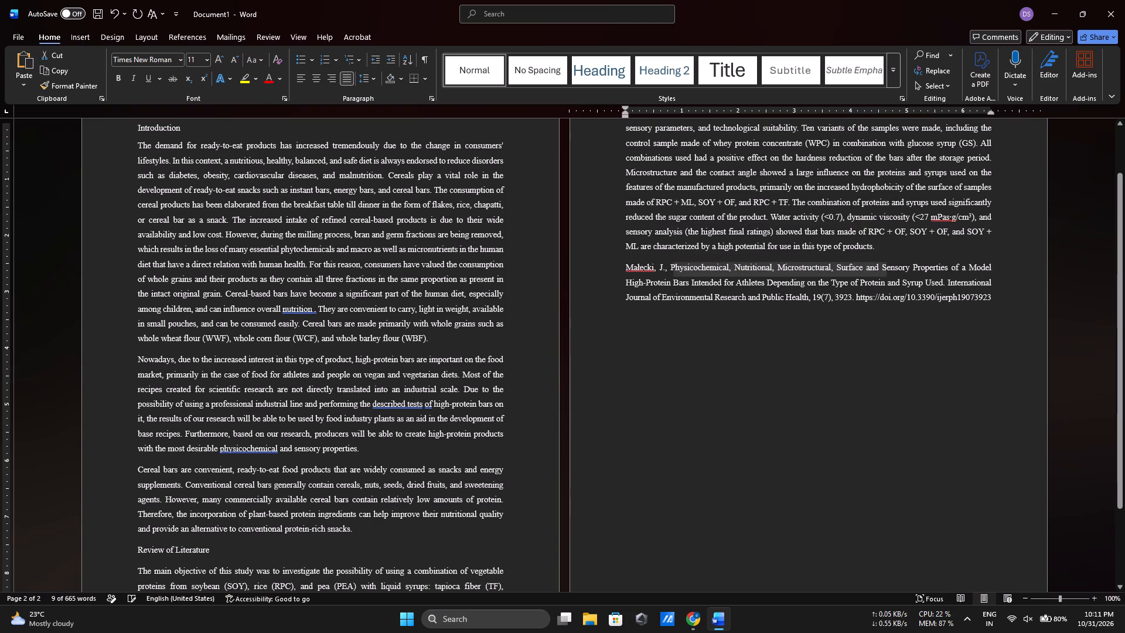
key("BackSpace")
key("space")
type("et")
type(". al")
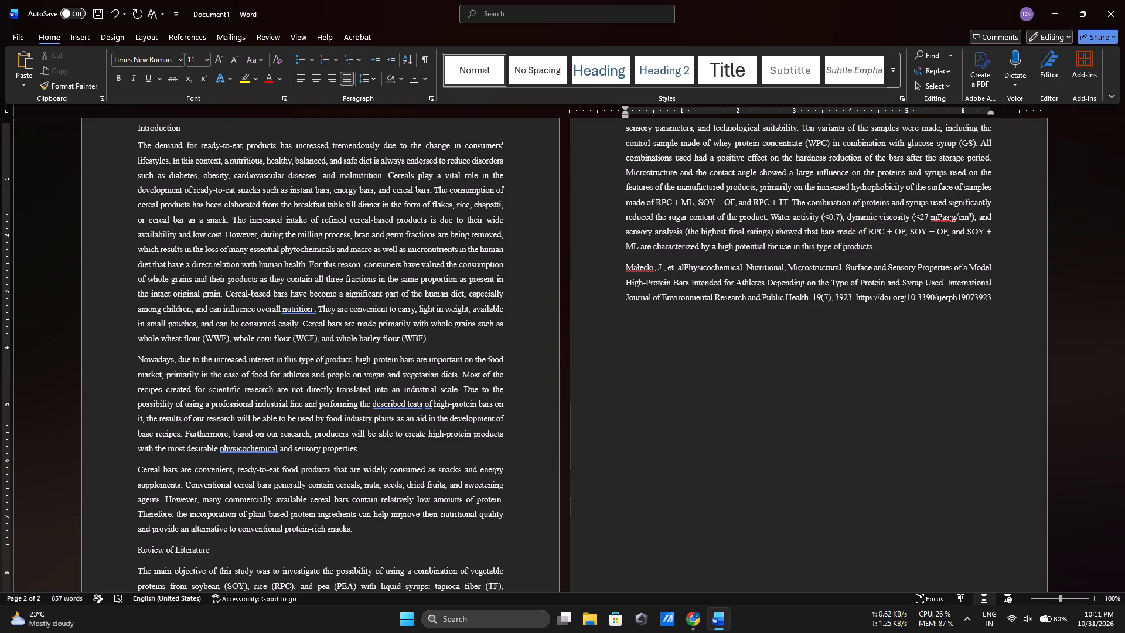
key("shift+parenleft")
type("2022")
key("shift+parenright")
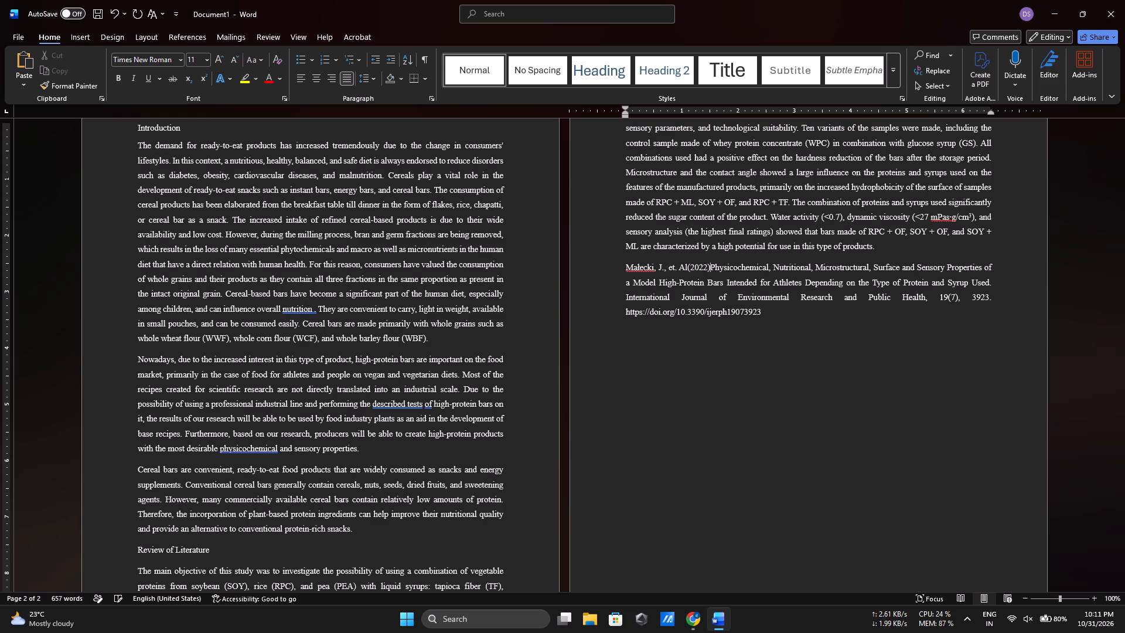
key("space")
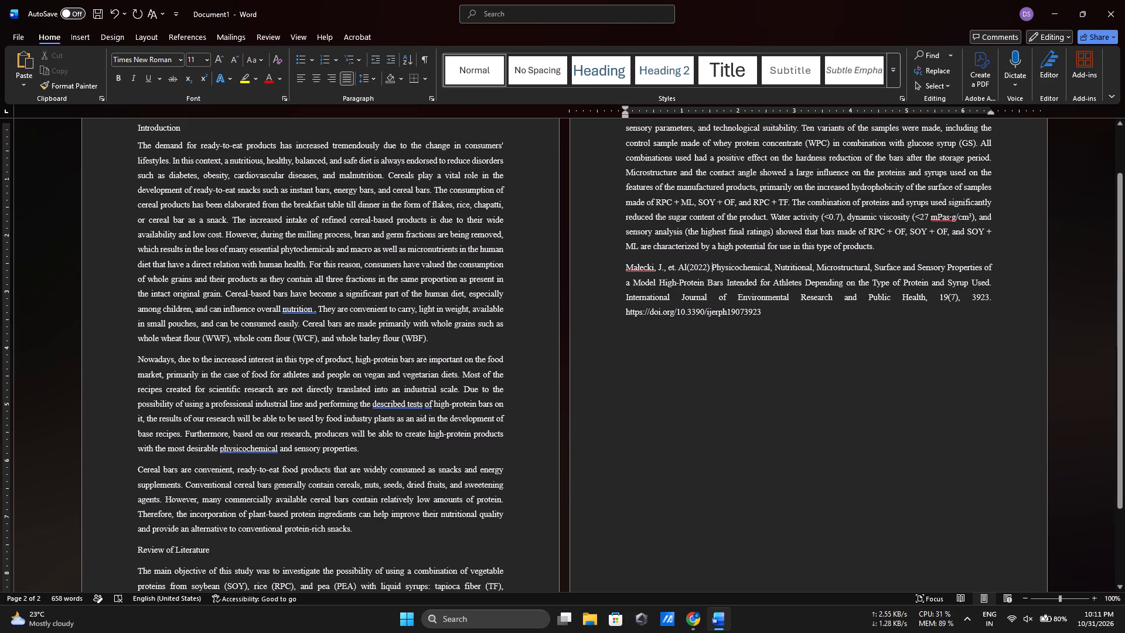
left_click(769, 314)
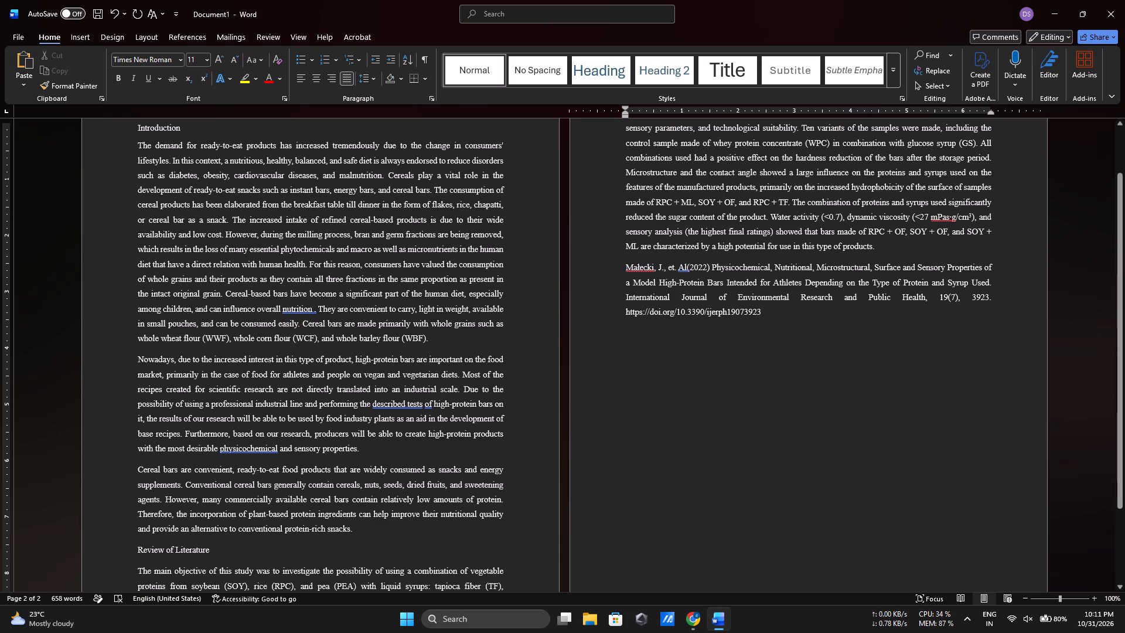
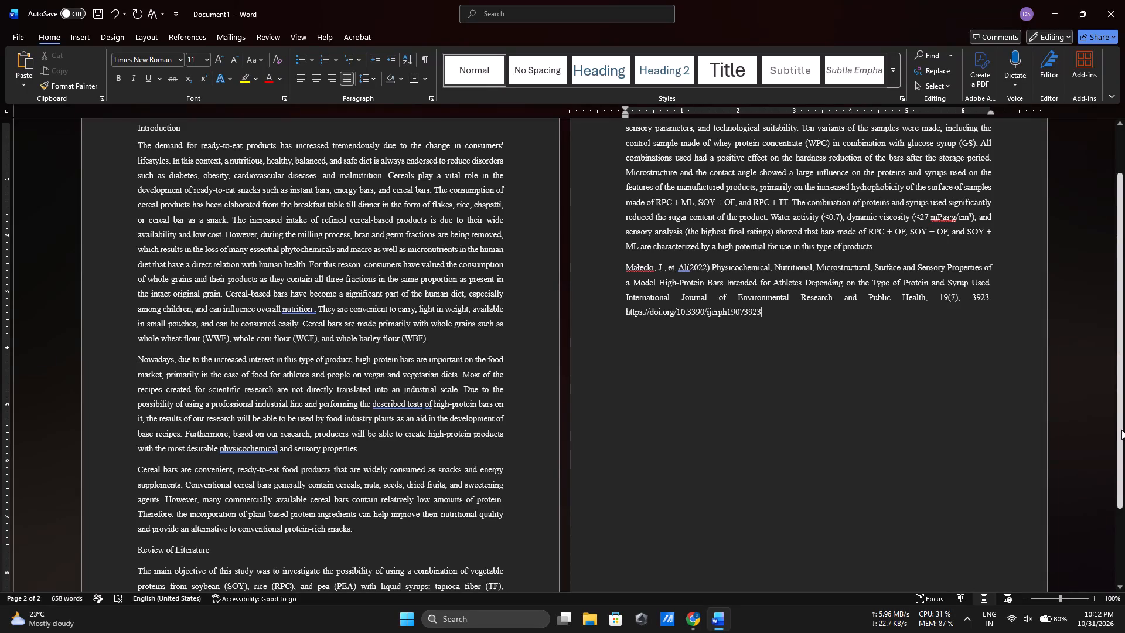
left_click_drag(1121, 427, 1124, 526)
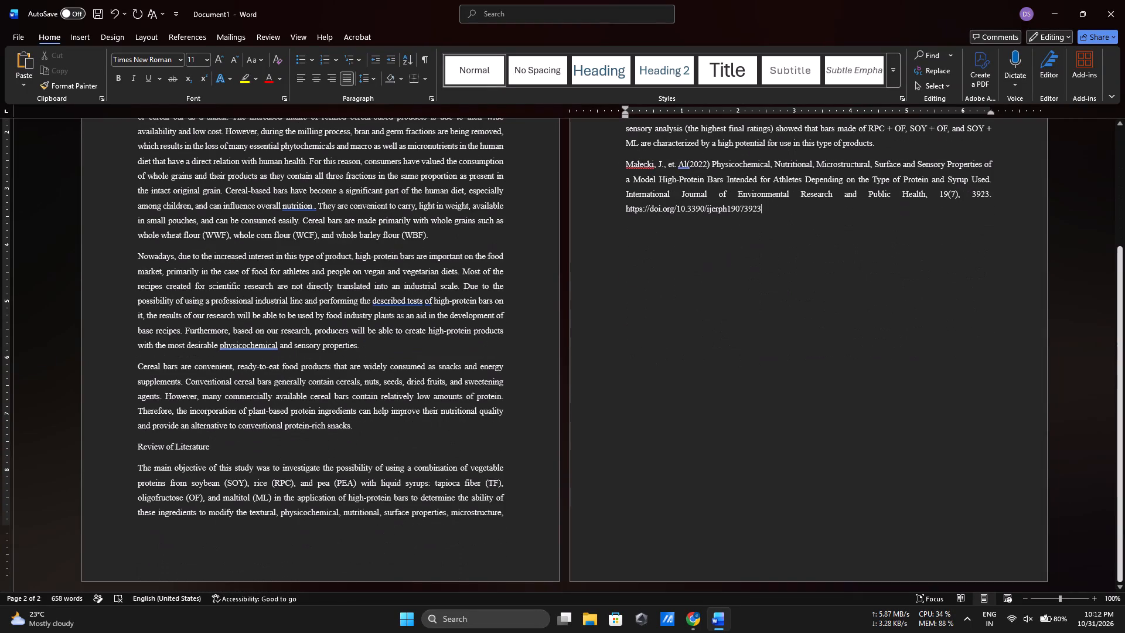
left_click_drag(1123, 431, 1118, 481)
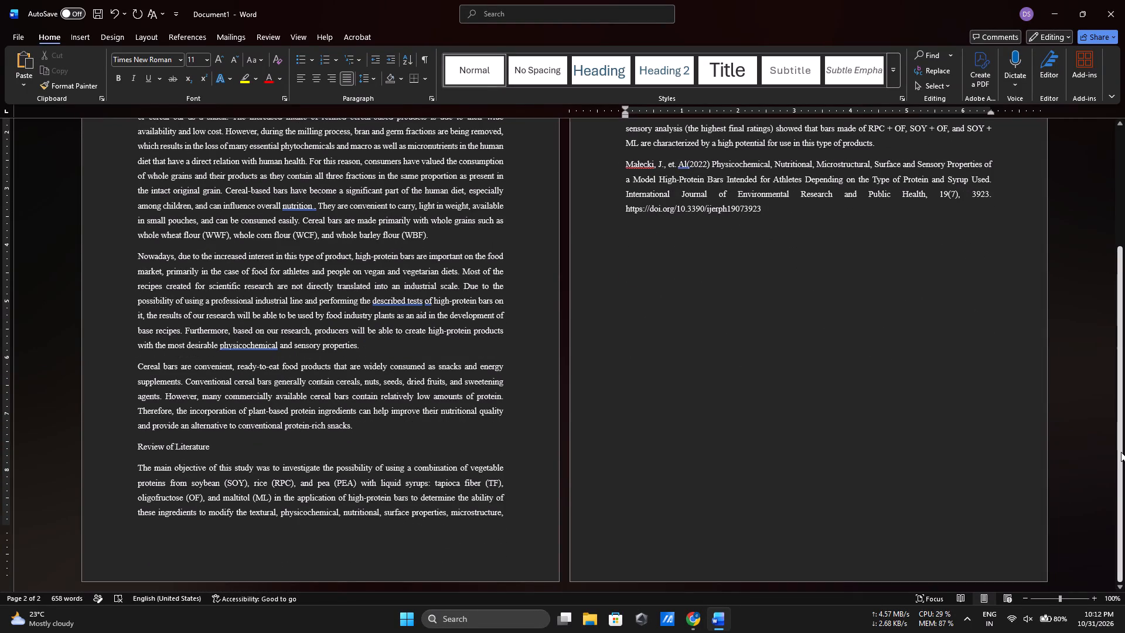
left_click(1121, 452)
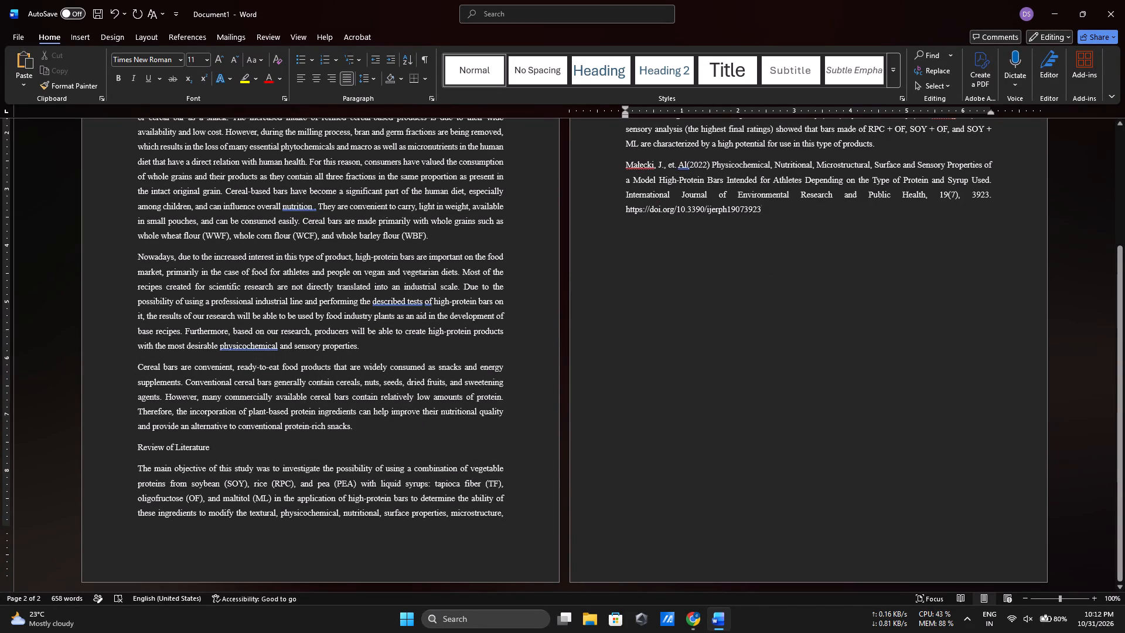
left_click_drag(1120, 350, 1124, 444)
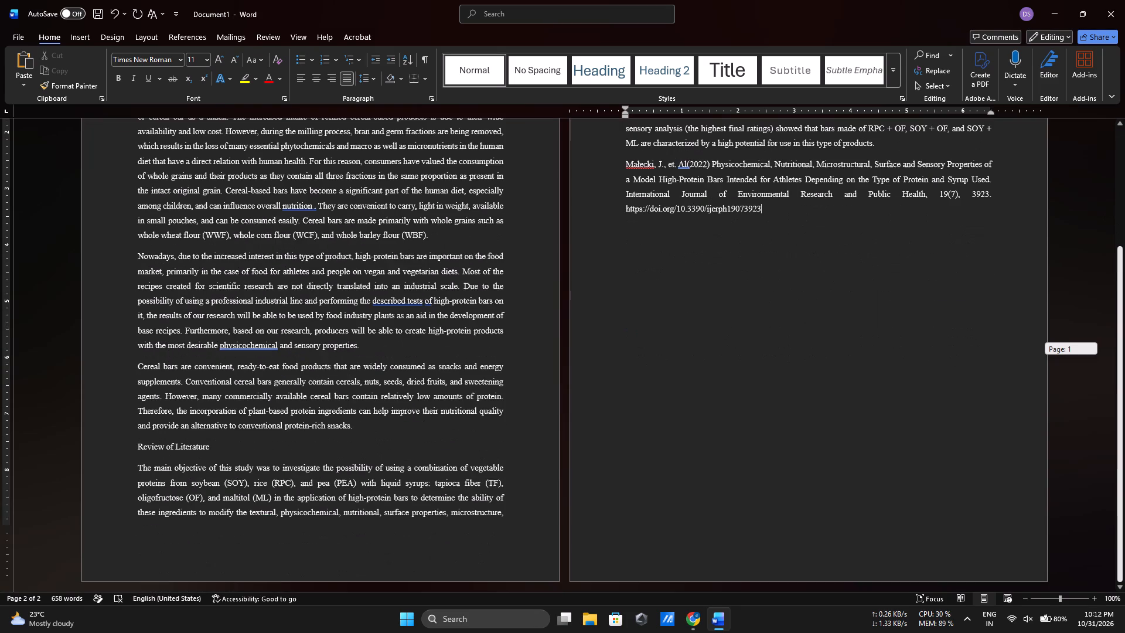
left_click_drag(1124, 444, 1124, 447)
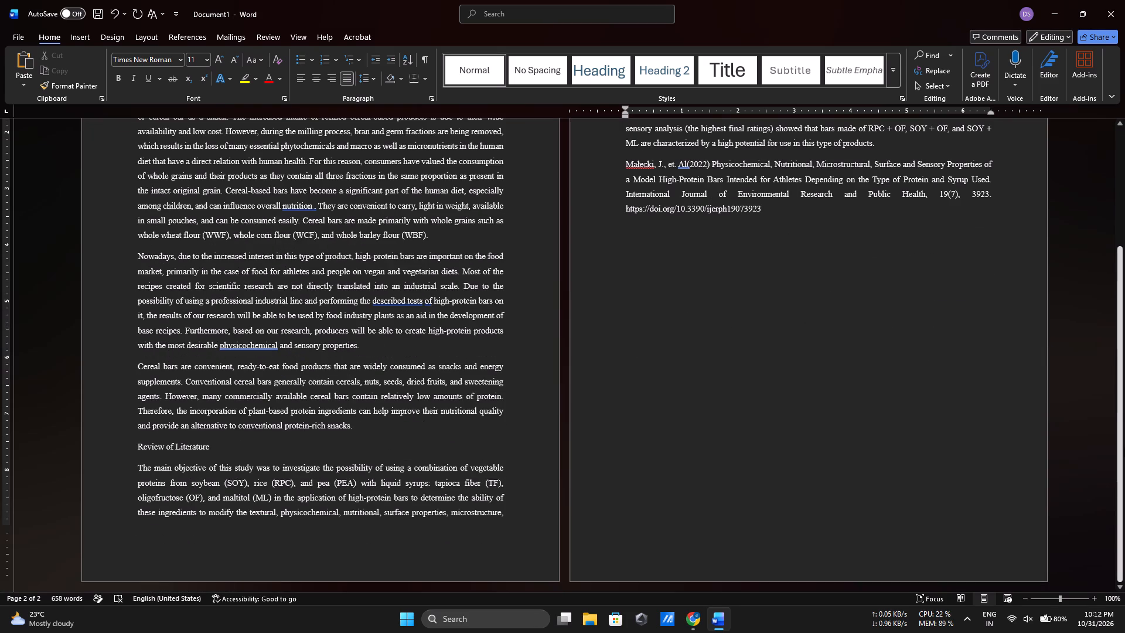
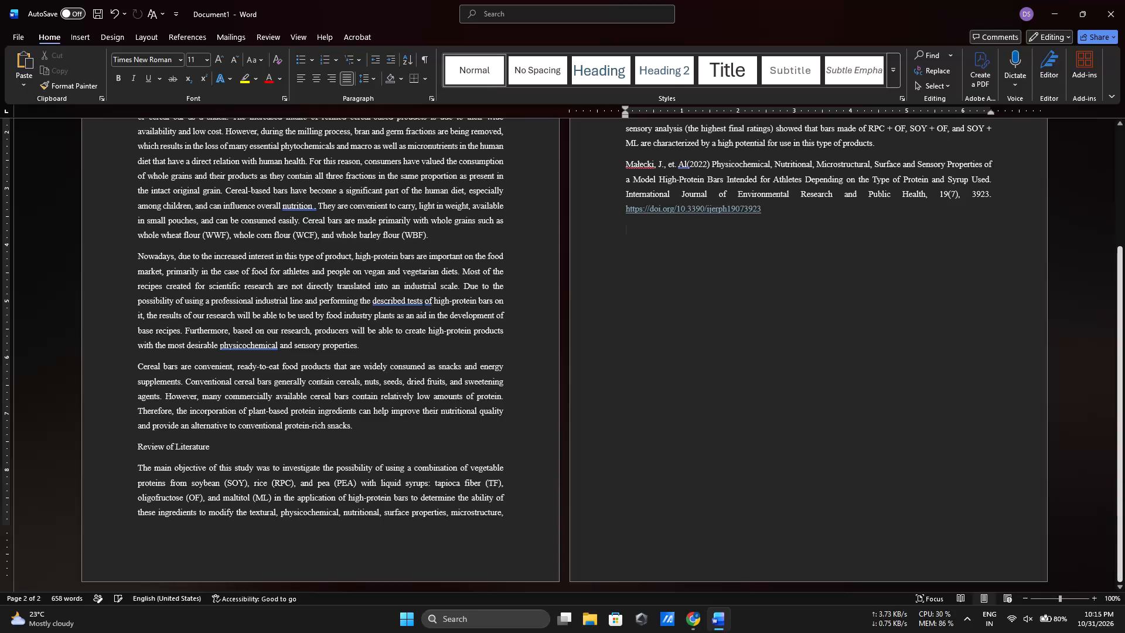
Delete the DOI link from the end of the 2022 high-protein bars citation and start a new paragraph below it.
left_click_drag(782, 205, 776, 206)
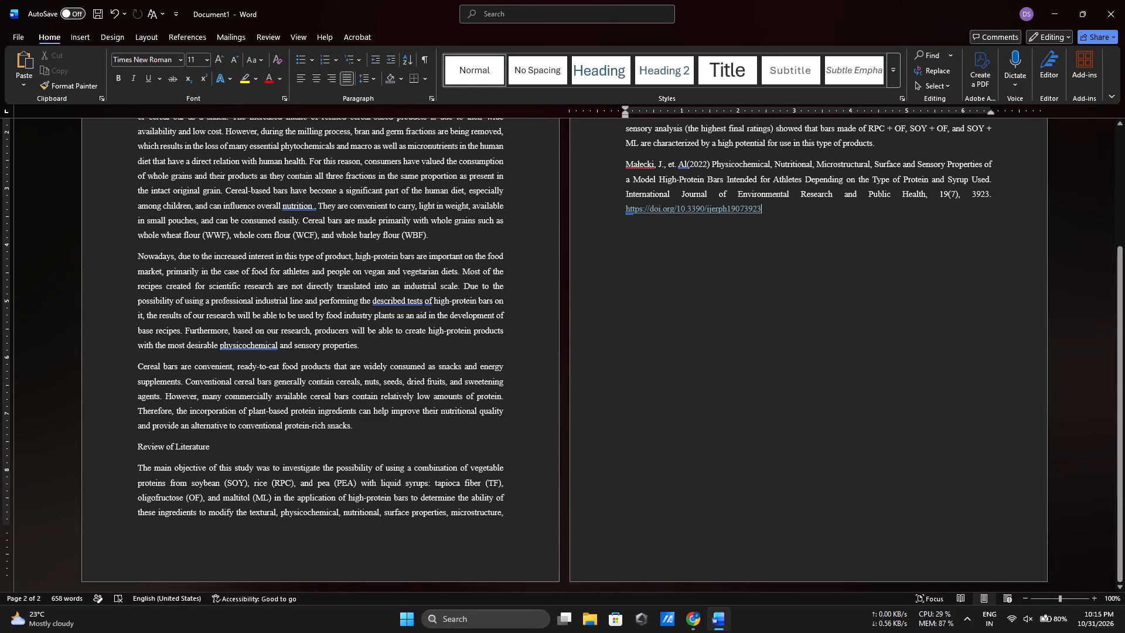
left_click_drag(776, 206, 603, 207)
key("BackSpace")
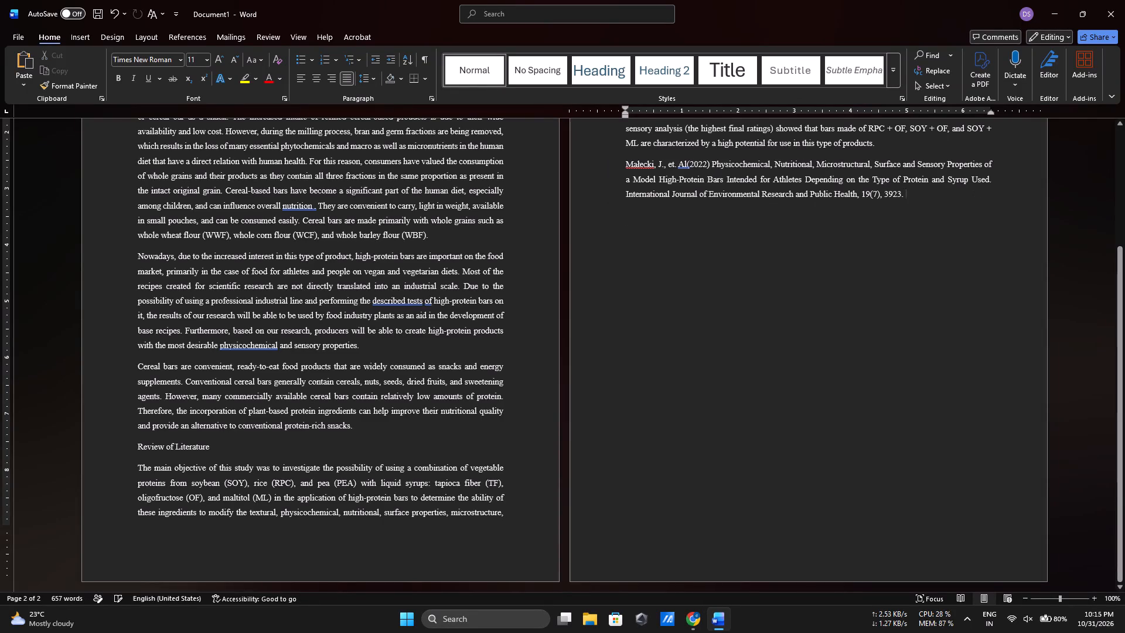
key("Return")
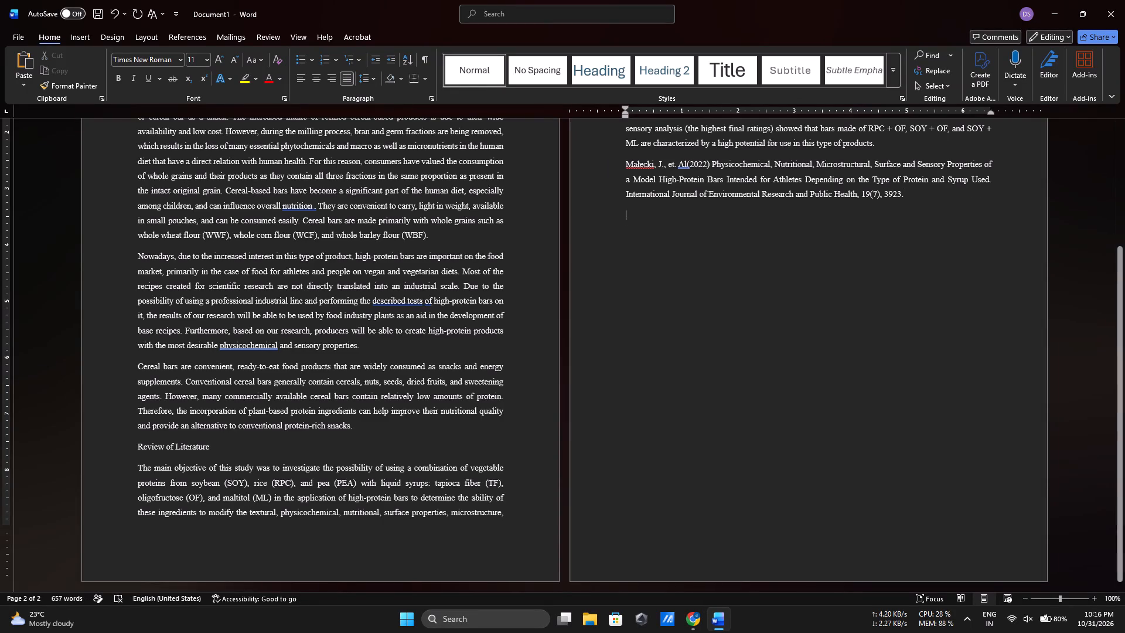
Switch to Chrome, return to the Google Scholar results and open the 2020 Foods article on the effect of protein source on high-protein bars.
left_click(691, 622)
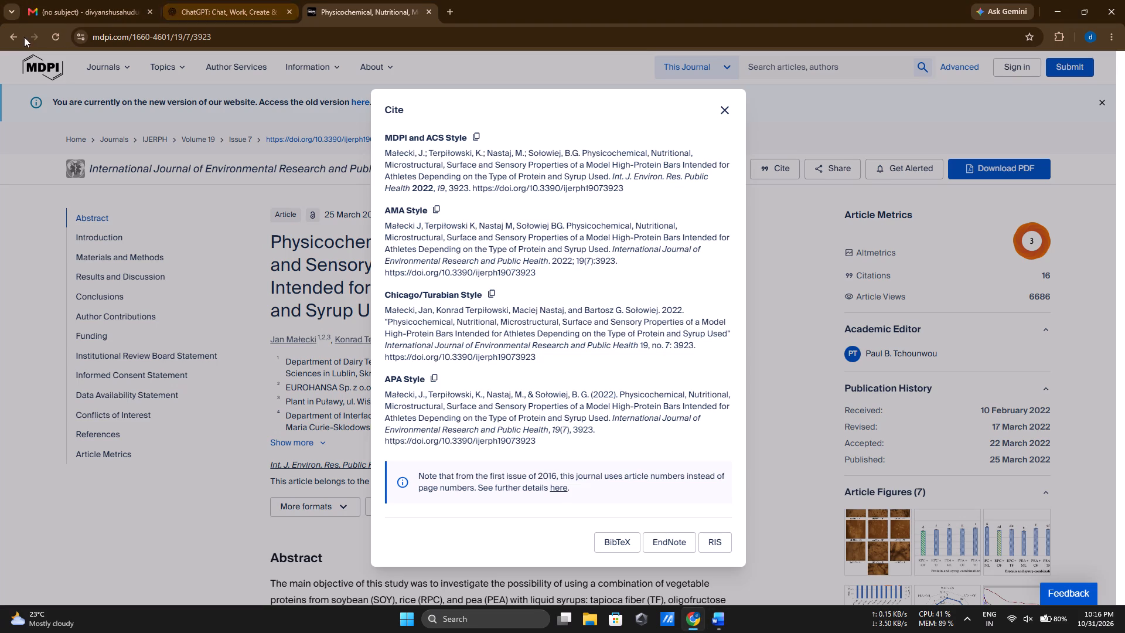
left_click(4, 36)
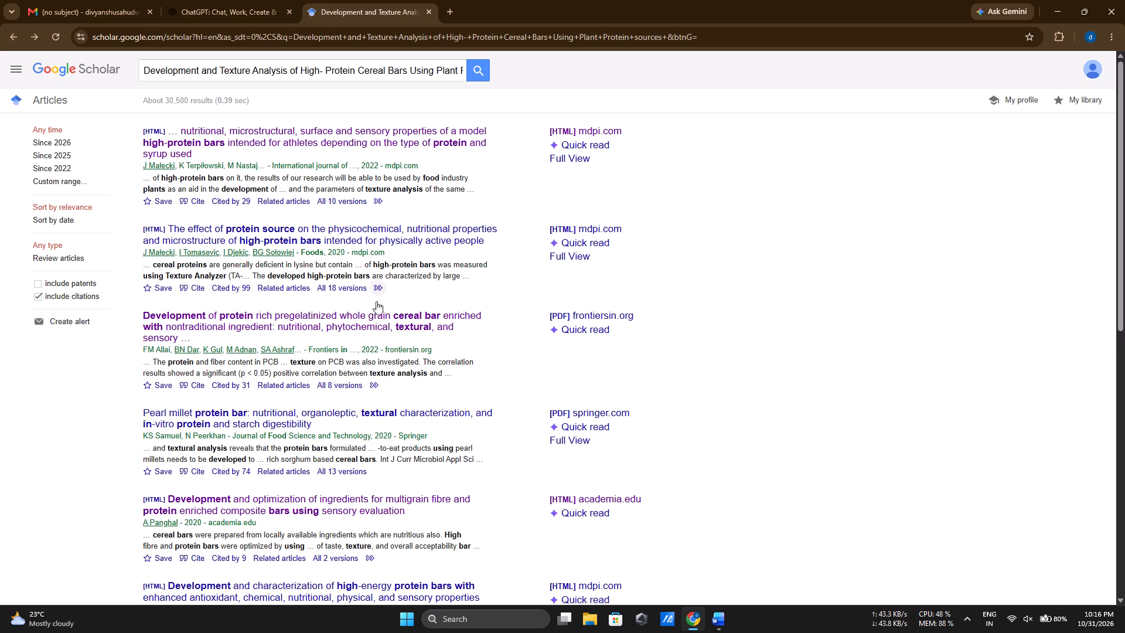
left_click(372, 239)
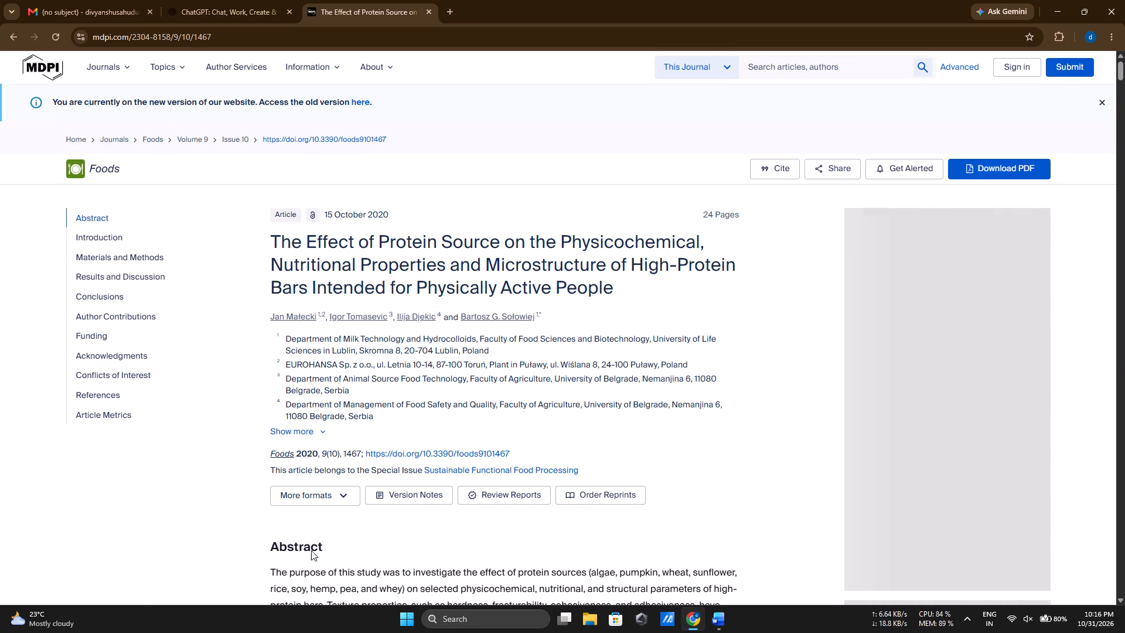
left_click(297, 543)
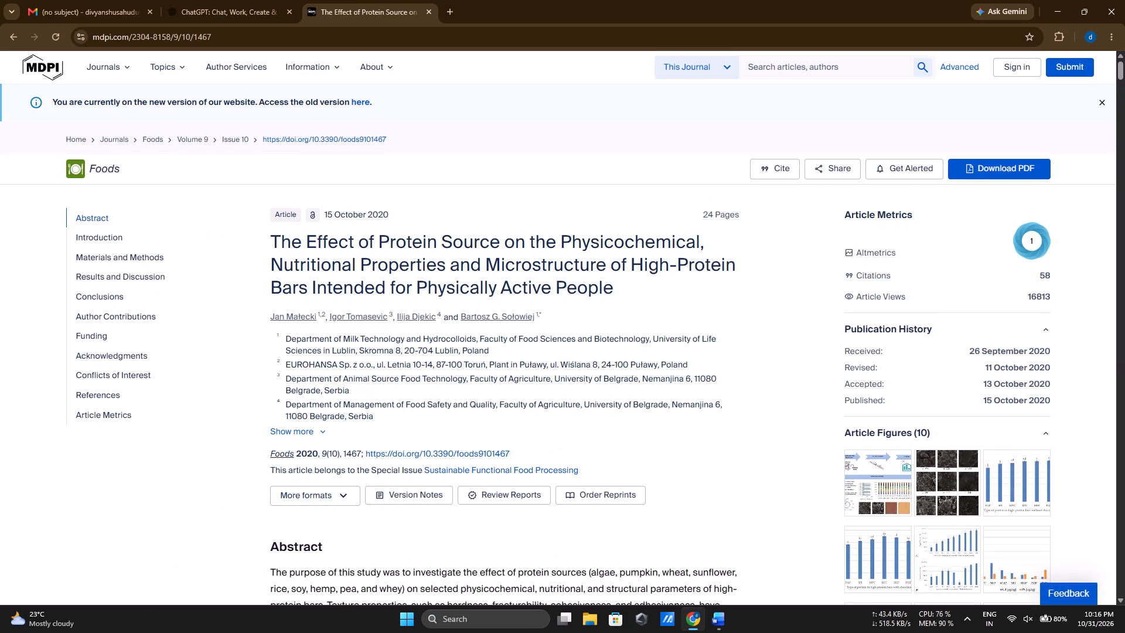
Copy the article's full abstract and paste it into the Word report below the 2022 citation.
key("Down")
key("Down")
key("Down")
key("Down")
key("Down")
key("Down")
key("Down")
key("Down")
key("Down")
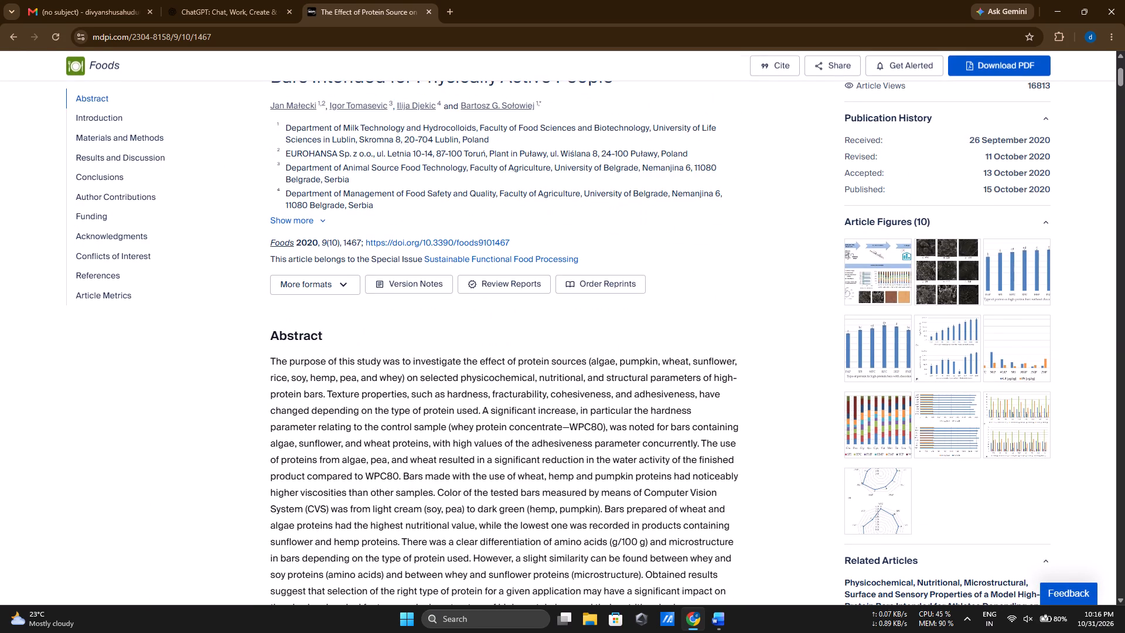
key("Down")
key("Down")
key("Down")
key("Down")
key("Down")
key("Down")
key("Down")
key("Down")
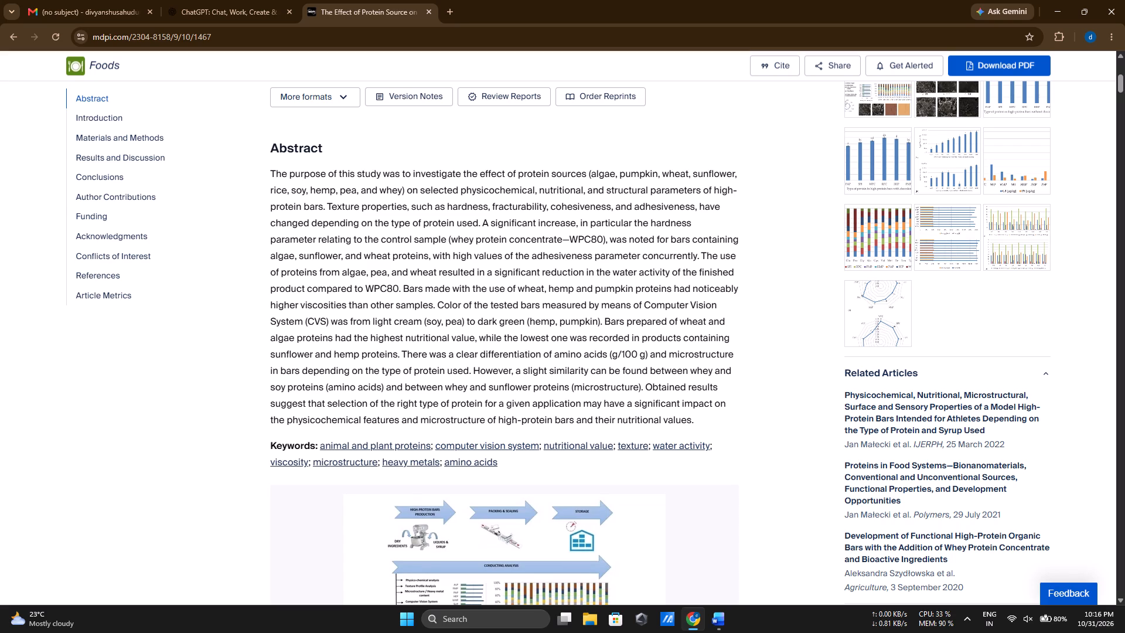
left_click_drag(676, 404, 623, 365)
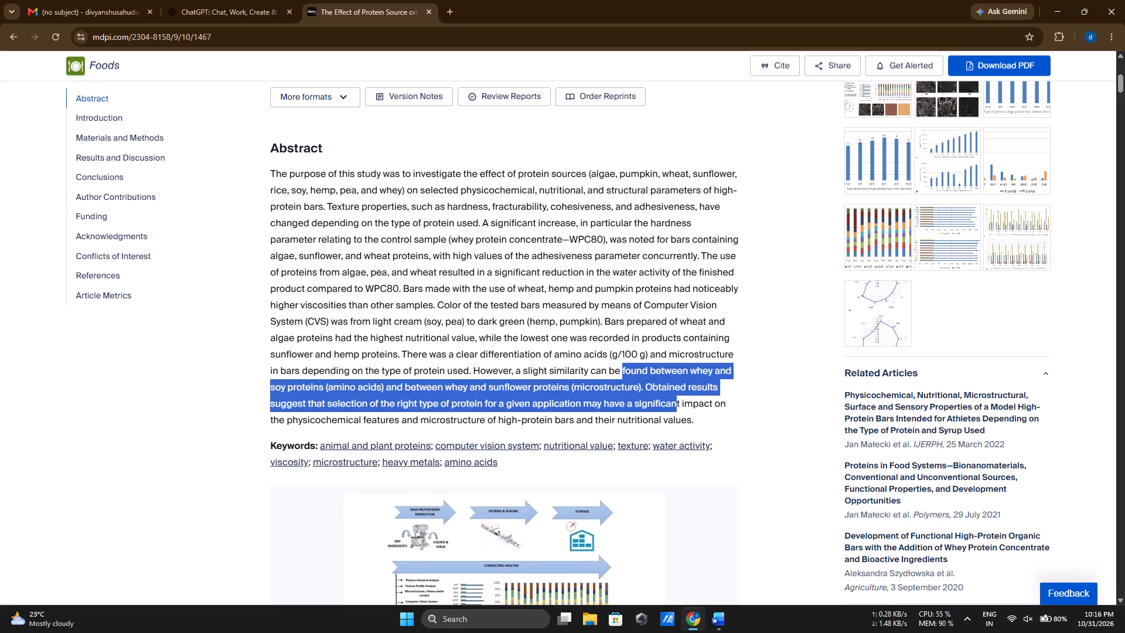
left_click_drag(623, 365, 623, 365)
left_click(692, 426)
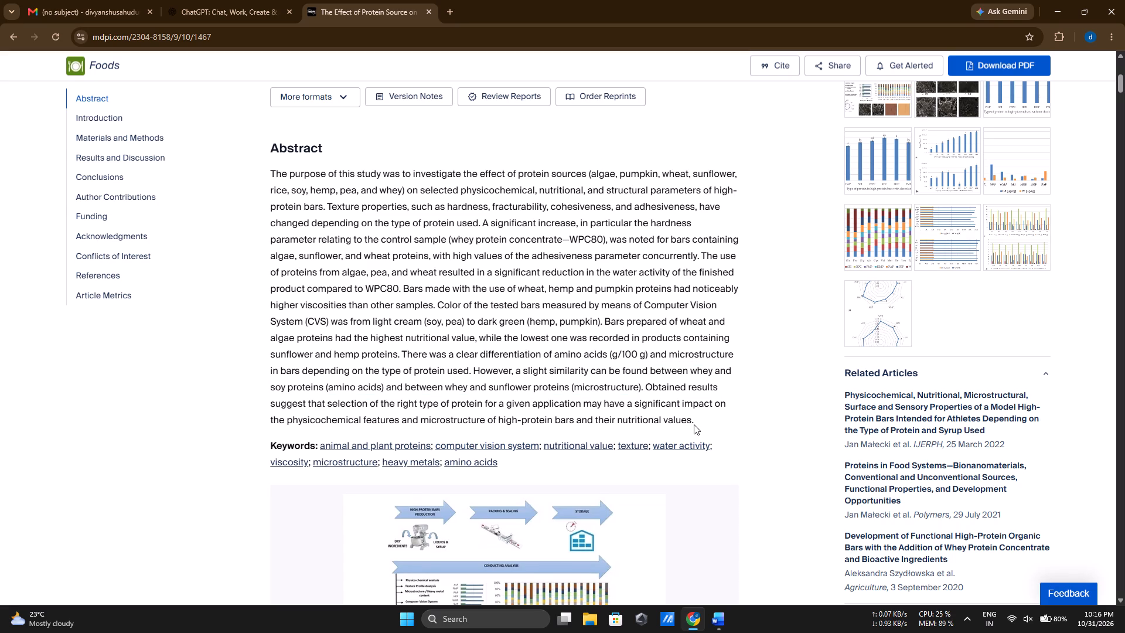
left_click_drag(694, 424, 273, 161)
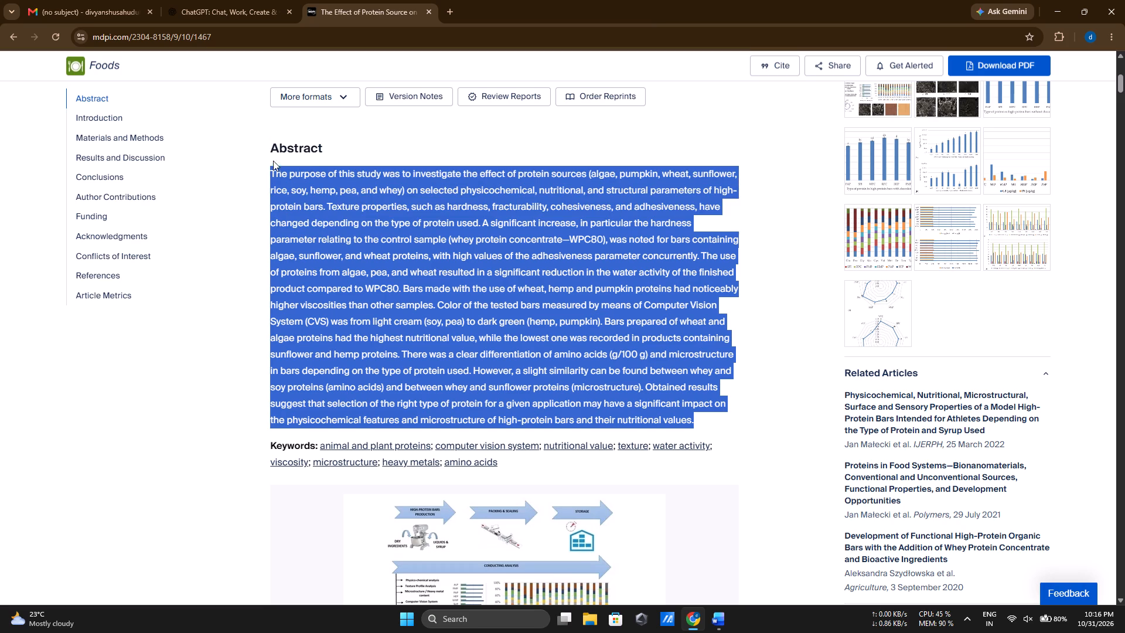
left_click_drag(273, 161, 272, 168)
key("ctrl+c")
left_click(713, 622)
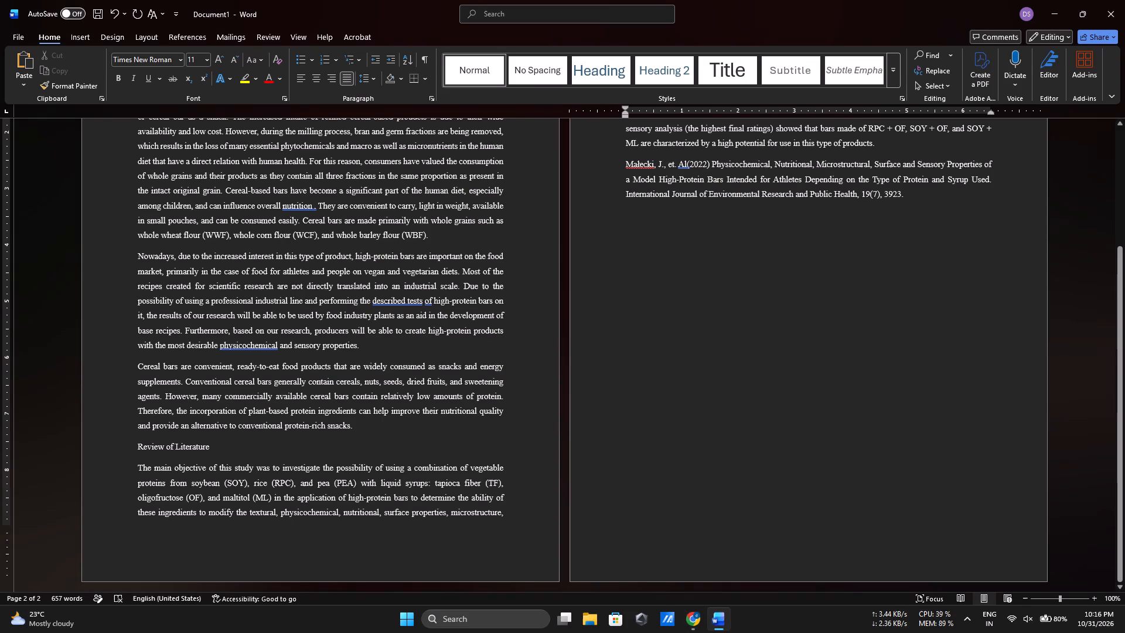
key("ctrl+v")
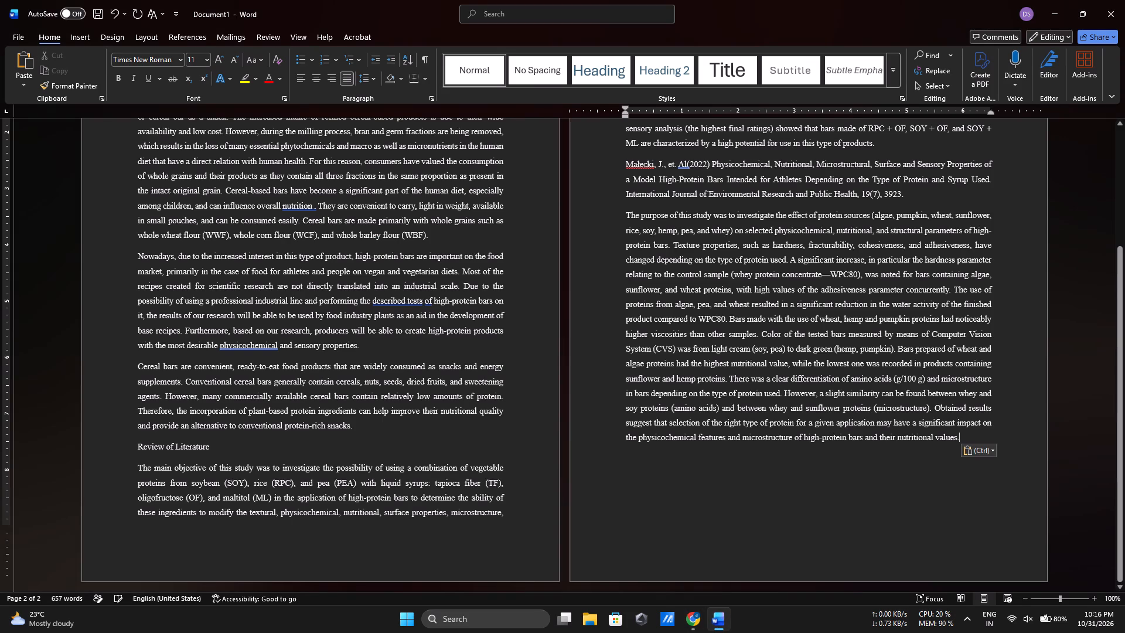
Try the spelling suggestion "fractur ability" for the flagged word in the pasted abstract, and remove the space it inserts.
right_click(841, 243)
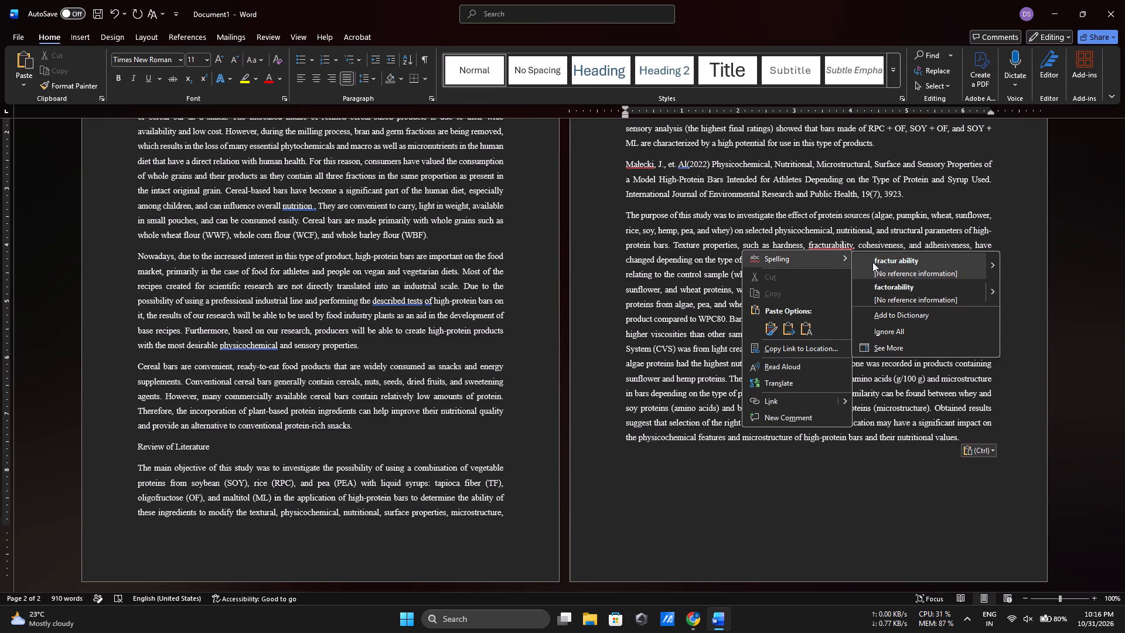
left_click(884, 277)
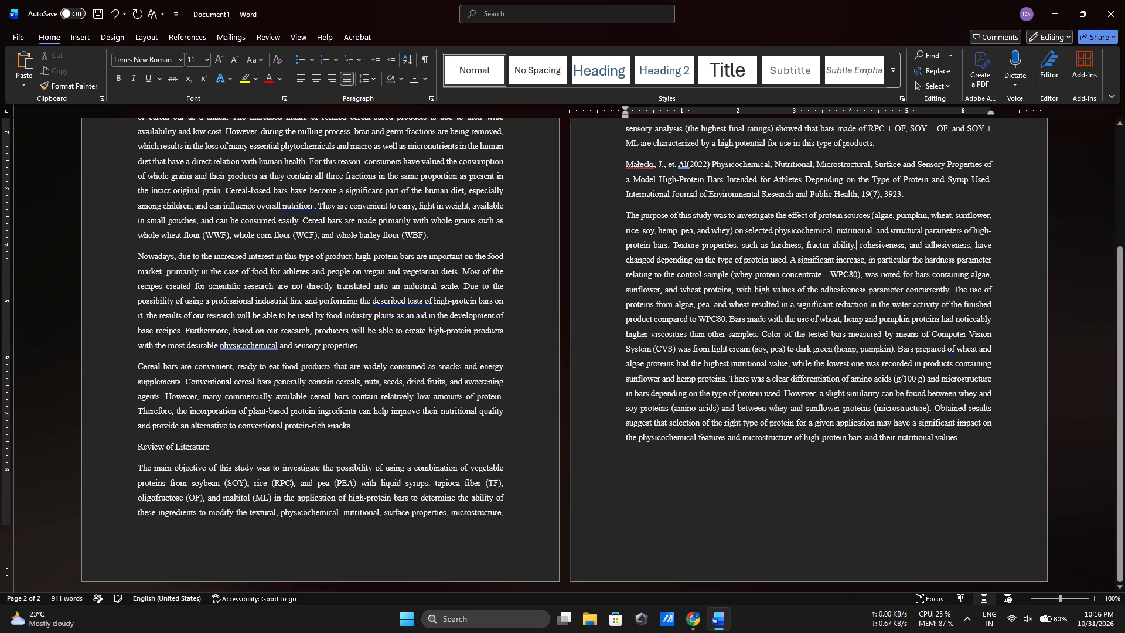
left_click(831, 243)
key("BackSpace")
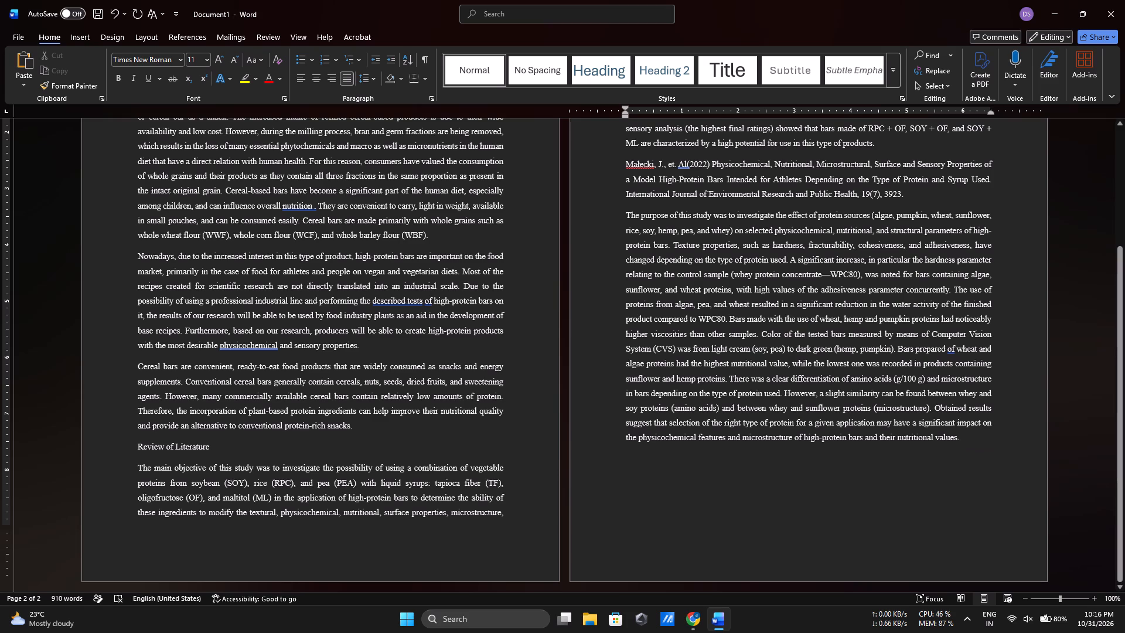
Copy the 2020 Foods article's APA Style citation from its MDPI page in Chrome and paste it as a new paragraph below the abstract in Word.
left_click(967, 440)
key("Return")
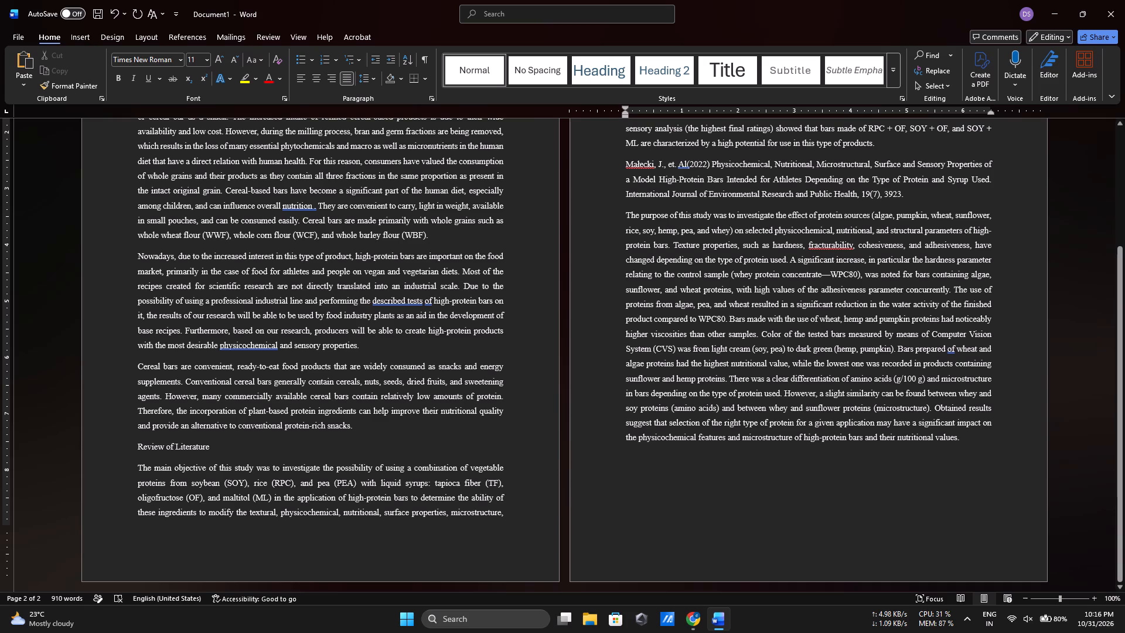
left_click(688, 621)
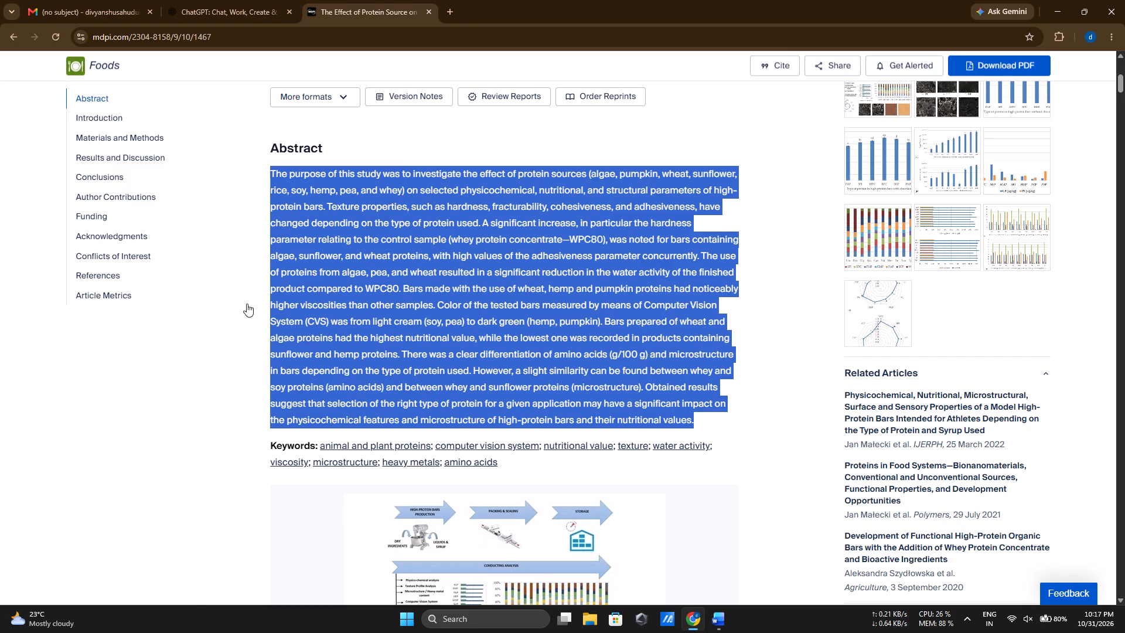
left_click(247, 304)
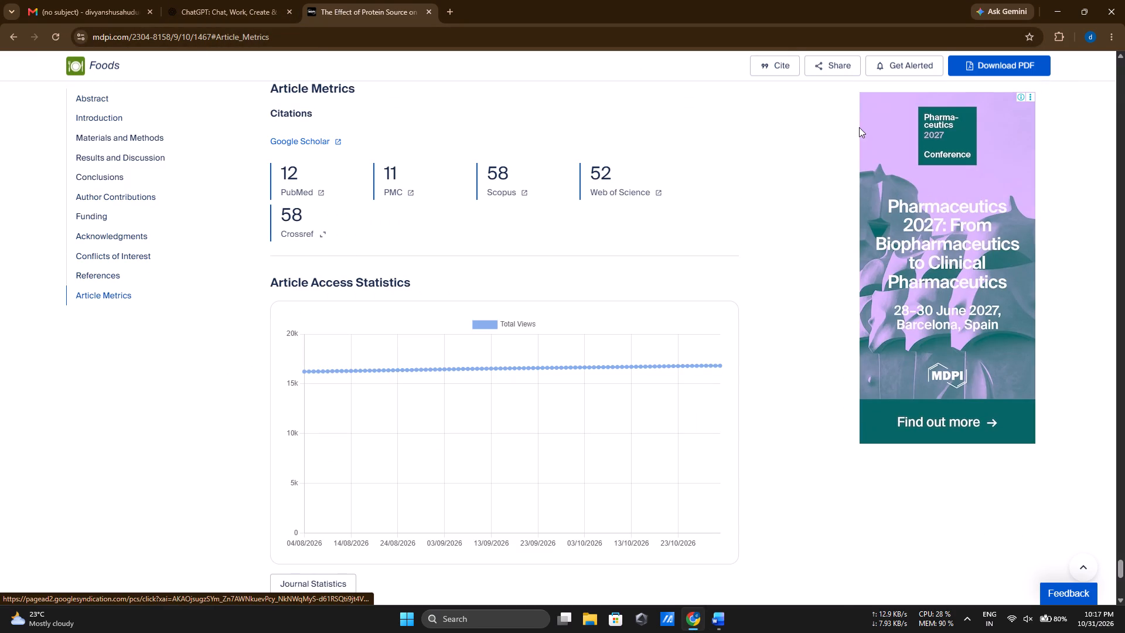
left_click(773, 66)
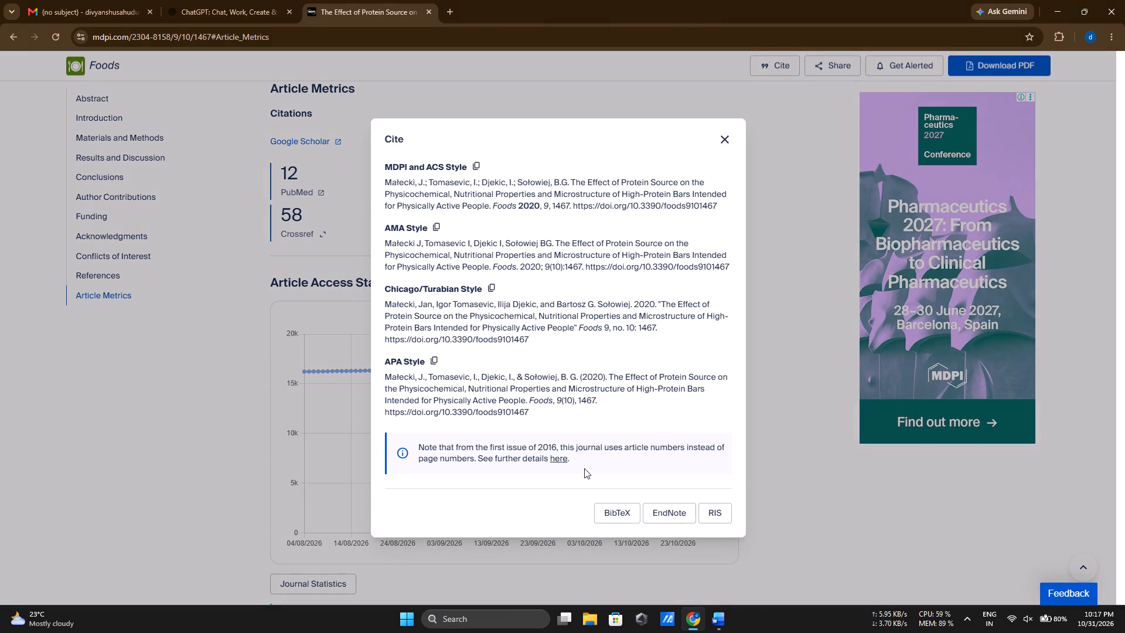
left_click(434, 363)
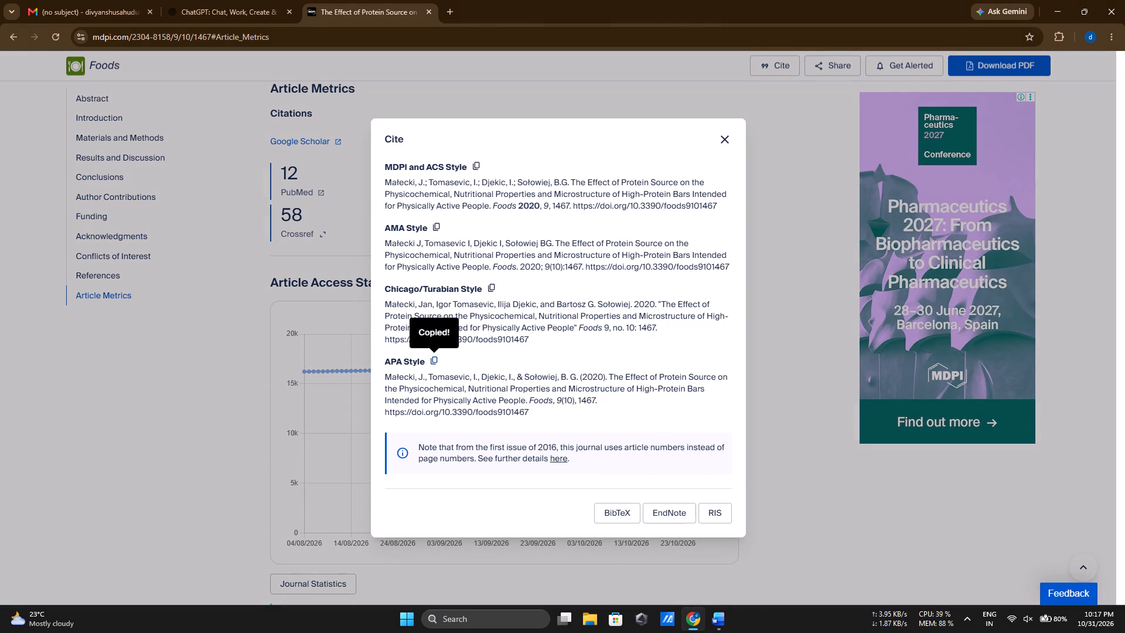
left_click(720, 627)
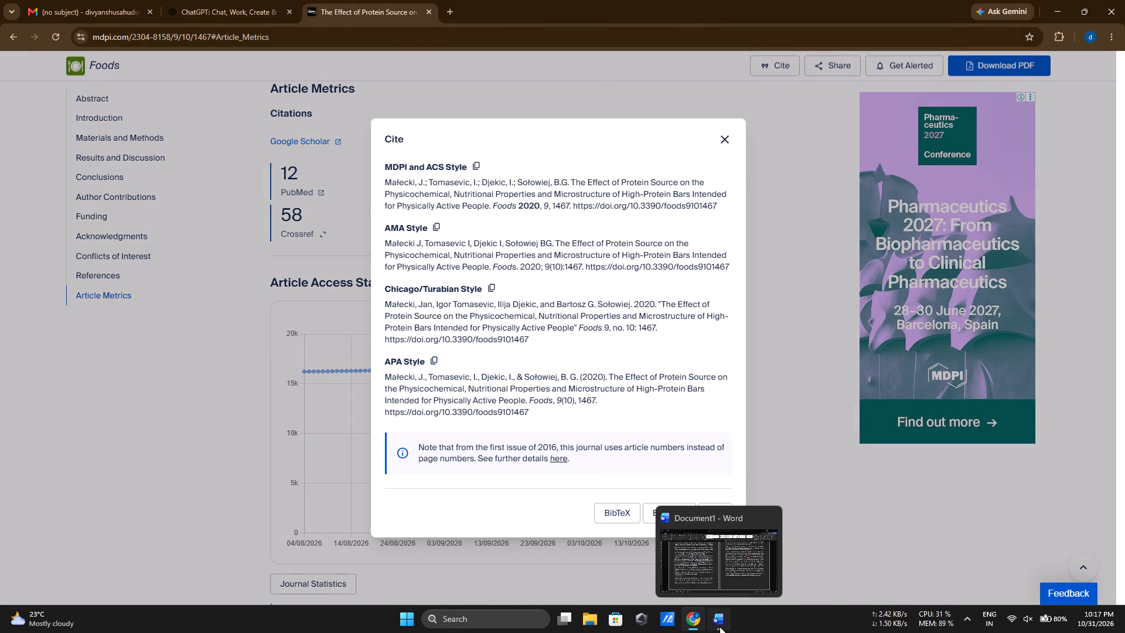
key("ctrl+v")
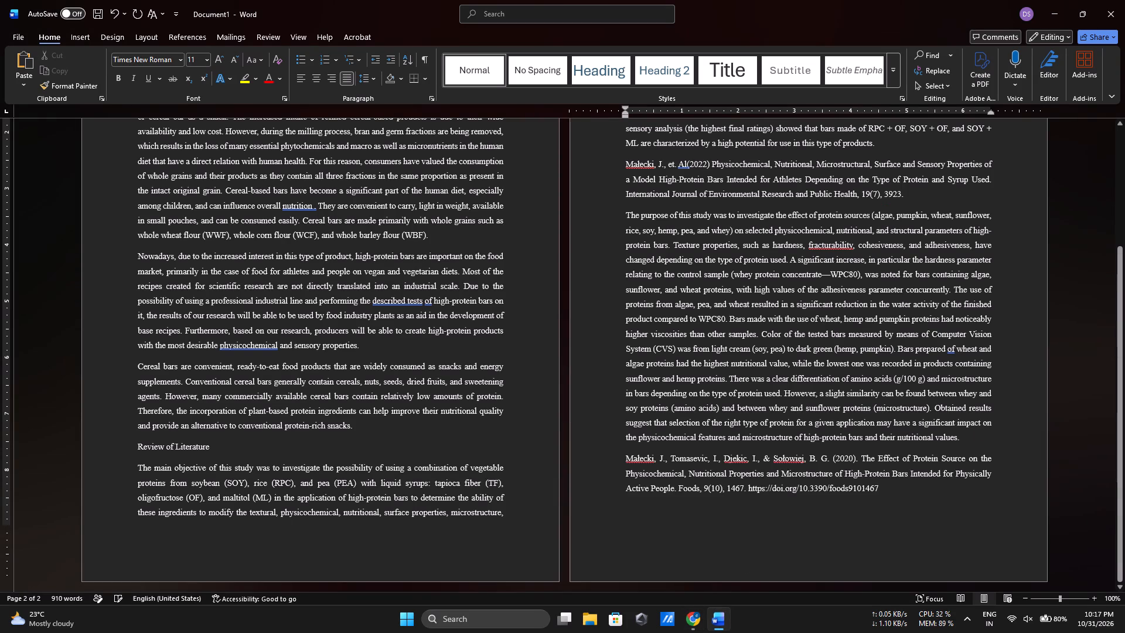
Delete the DOI link from the end of the 2020 Foods citation, leaving the citation ending at "1467.".
left_click_drag(861, 483, 850, 484)
left_click_drag(850, 484, 821, 487)
key("BackSpace")
key("BackSpace")
key("BackSpace")
key("BackSpace")
key("BackSpace")
key("BackSpace")
key("BackSpace")
key("BackSpace")
key("BackSpace")
key("BackSpace")
key("BackSpace")
key("BackSpace")
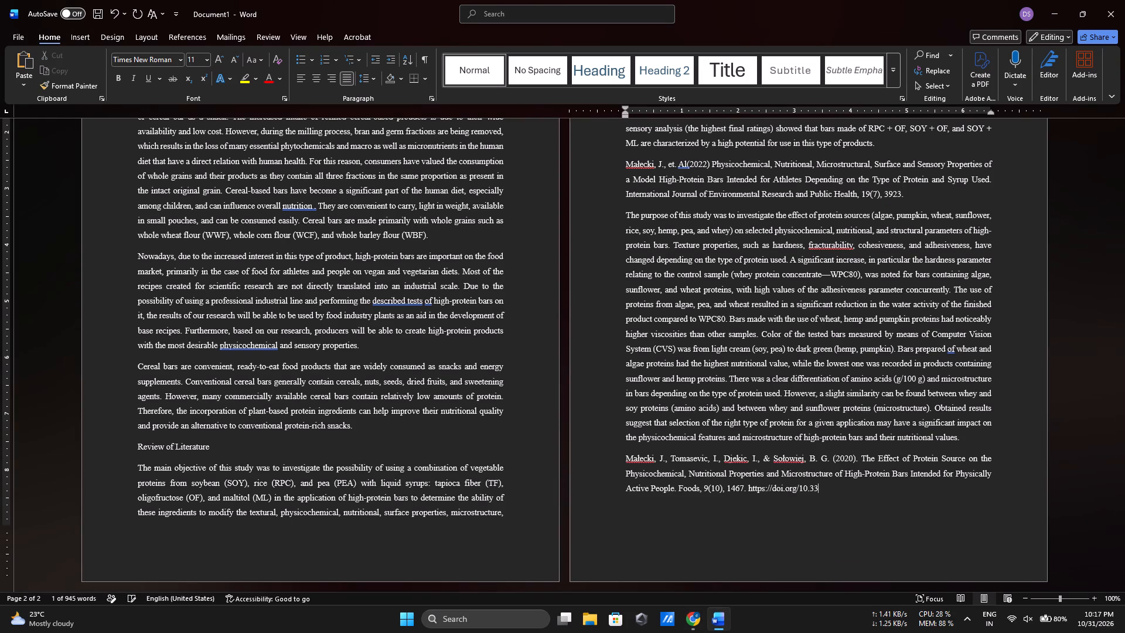
key("BackSpace")
key("BackSpace")
key("BackSpace")
key("BackSpace")
key("BackSpace")
key("BackSpace")
key("BackSpace")
key("BackSpace")
key("BackSpace")
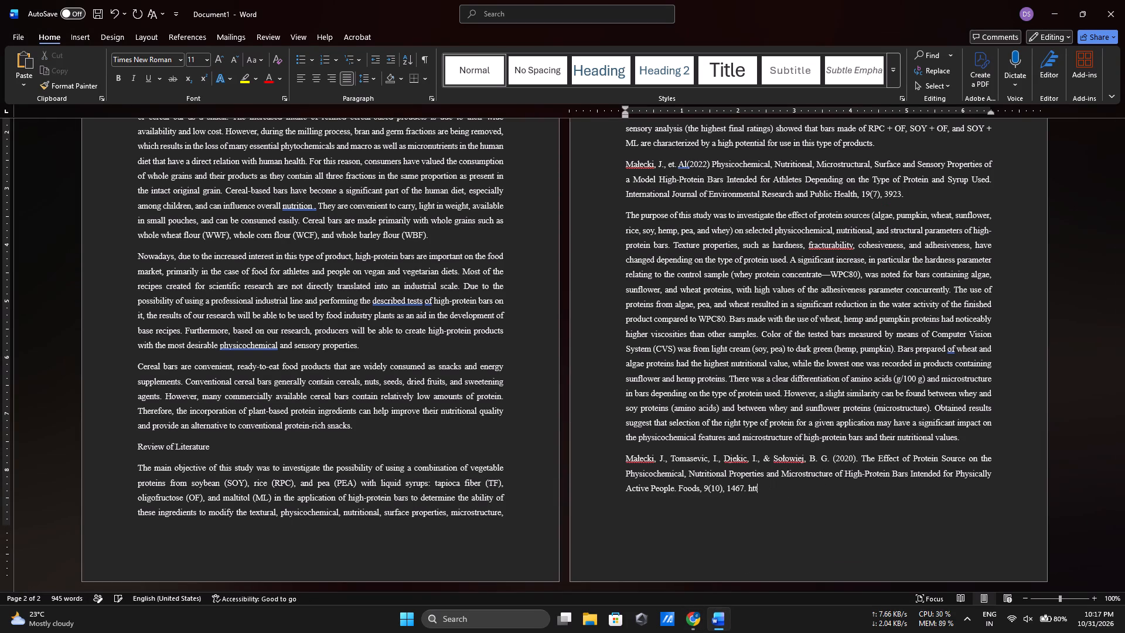
key("BackSpace")
key("BackSpace")
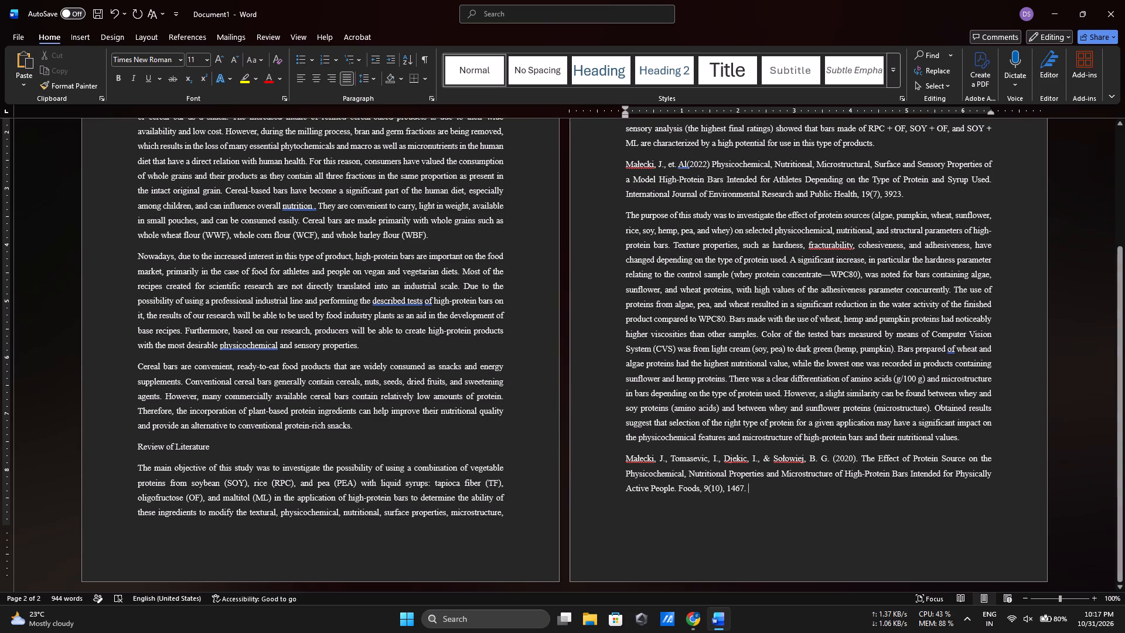
Enclose the whole 2022 International Journal of Environmental Research and Public Health citation in parentheses.
left_click(909, 190)
key("shift+parenright")
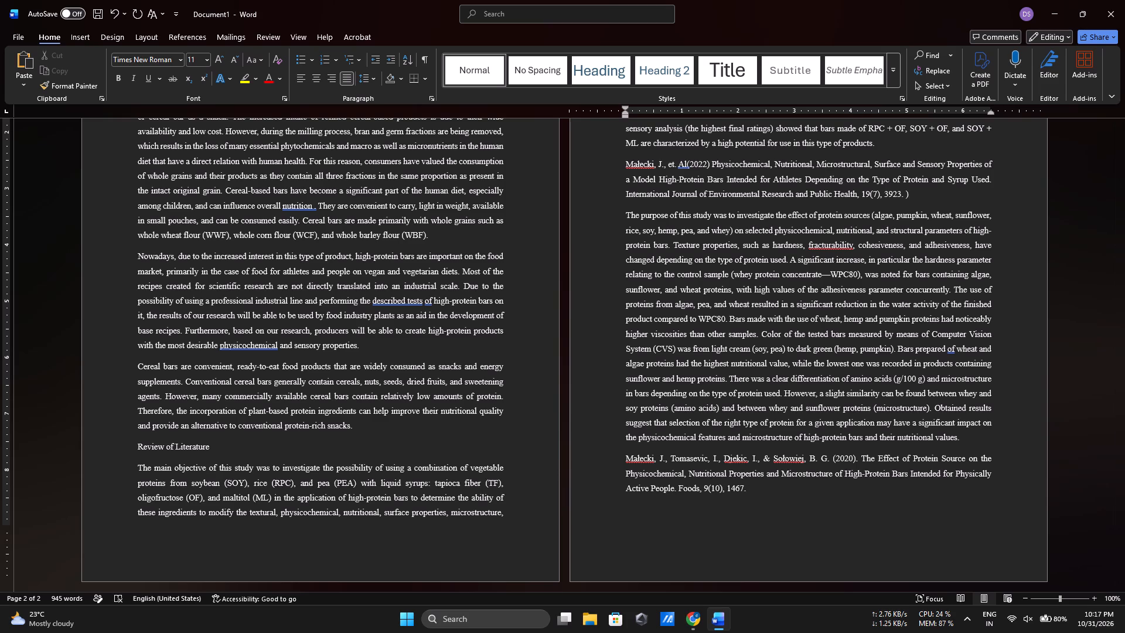
left_click(626, 161)
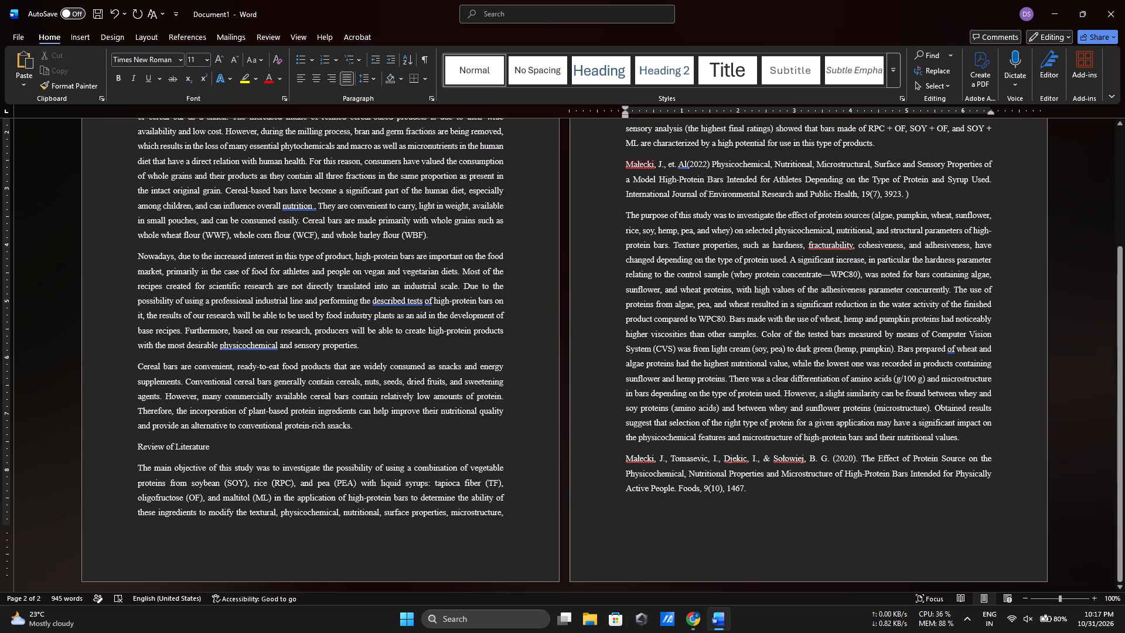
key("shift+parenleft")
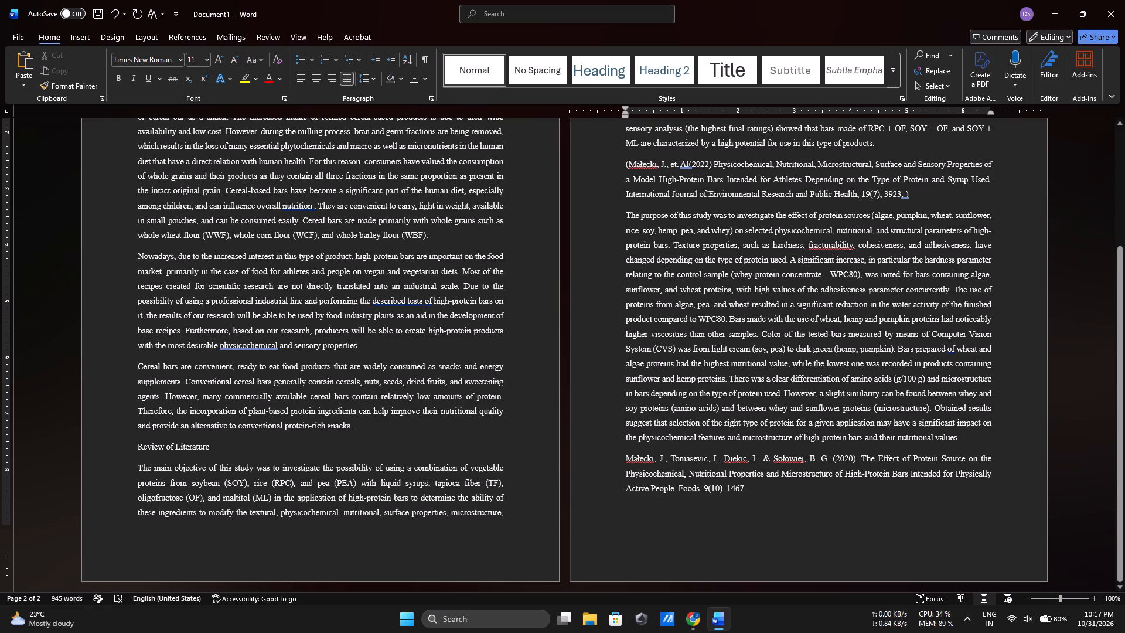
Replace the co-authors after the first author in the 2020 Foods citation with "et. al".
left_click_drag(832, 460, 783, 461)
left_click_drag(783, 461, 688, 460)
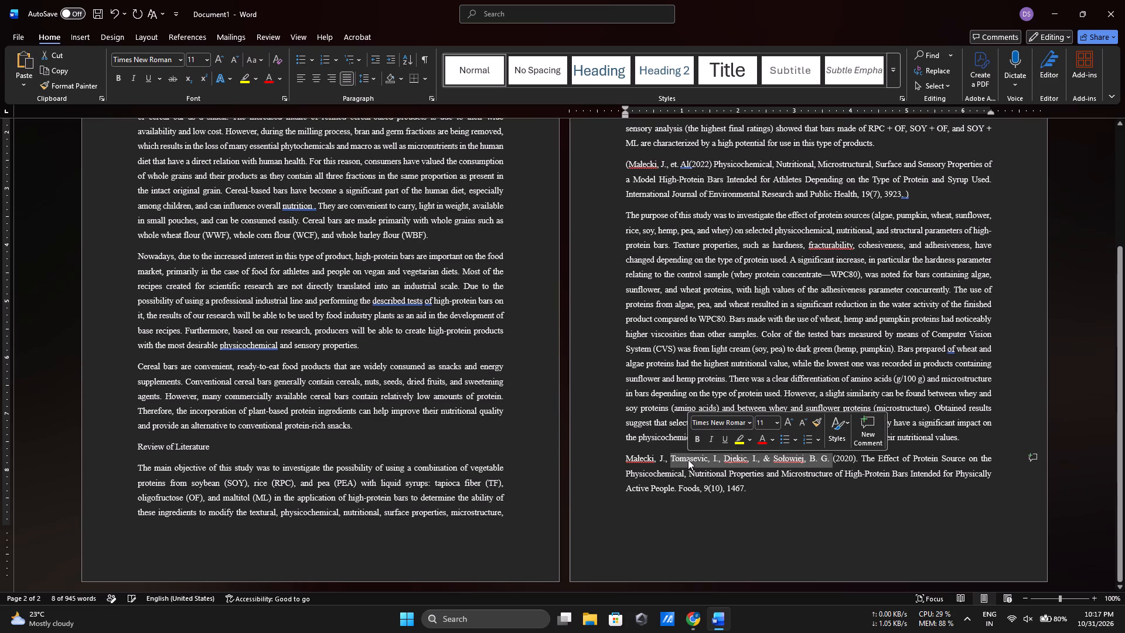
key("BackSpace")
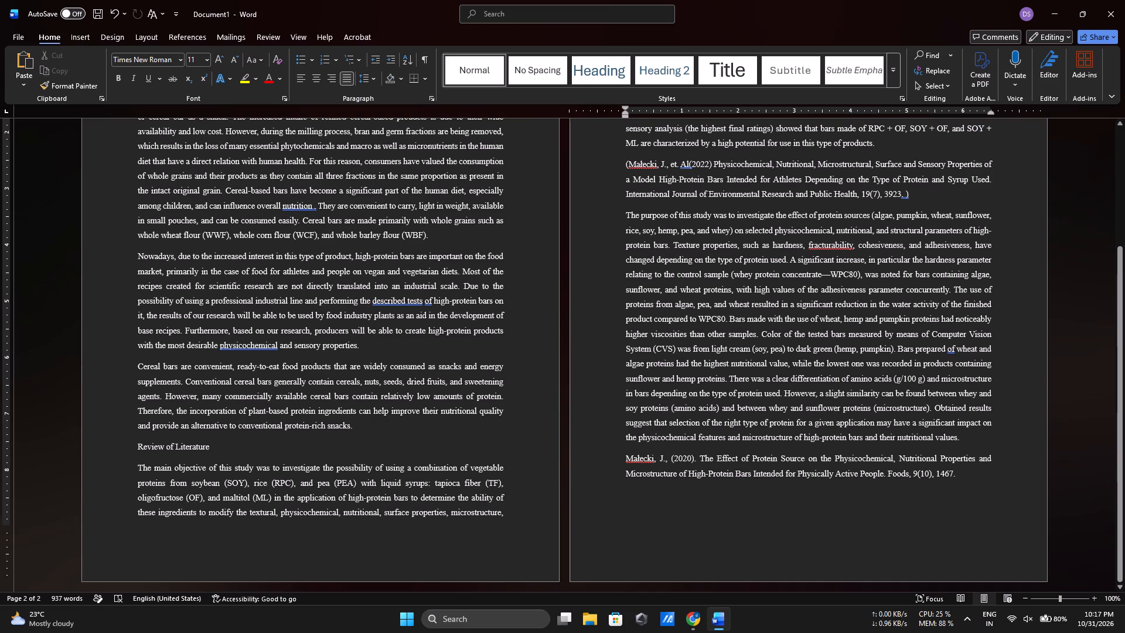
type("et")
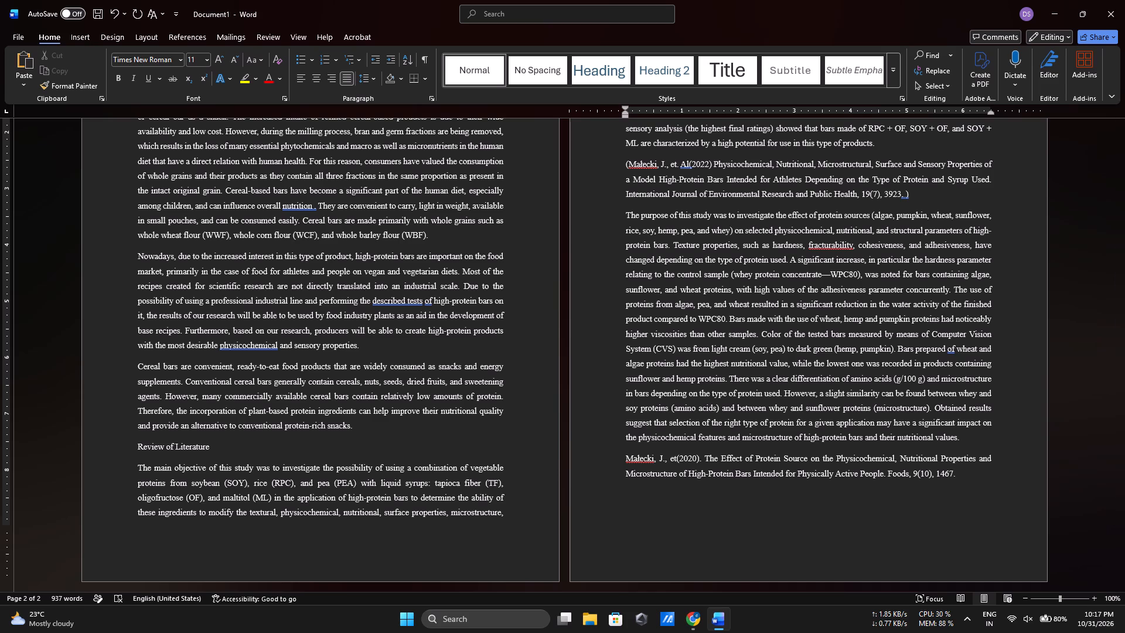
type(". al")
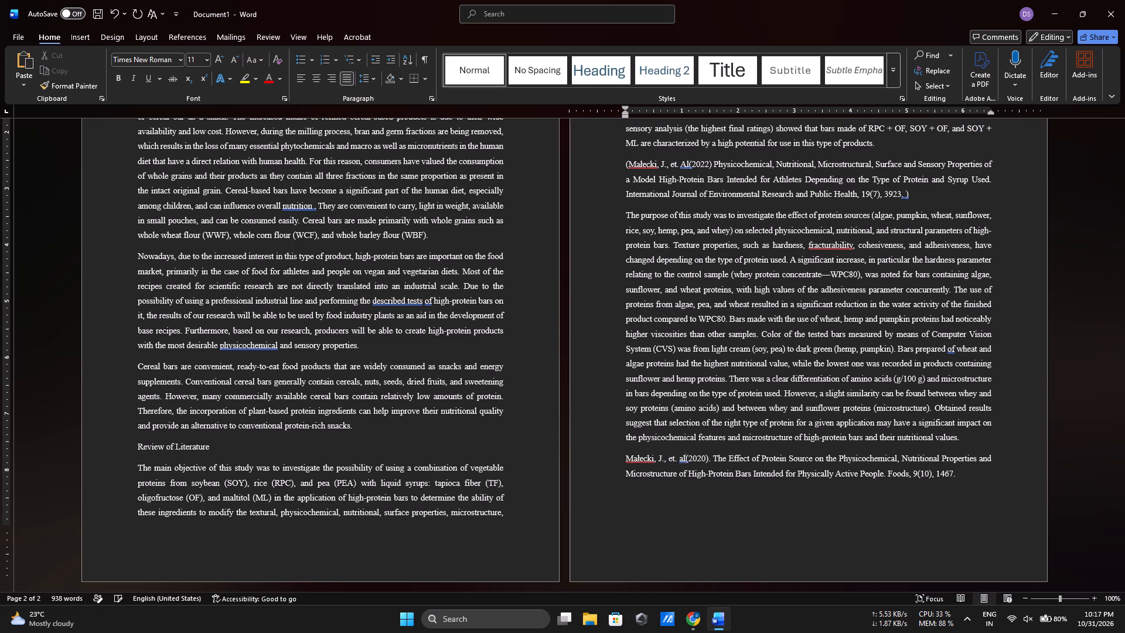
Enclose the whole 2020 Foods citation in parentheses, removing the stray opening parenthesis from the abstract's last line.
left_click(962, 479)
key("shift+parenright")
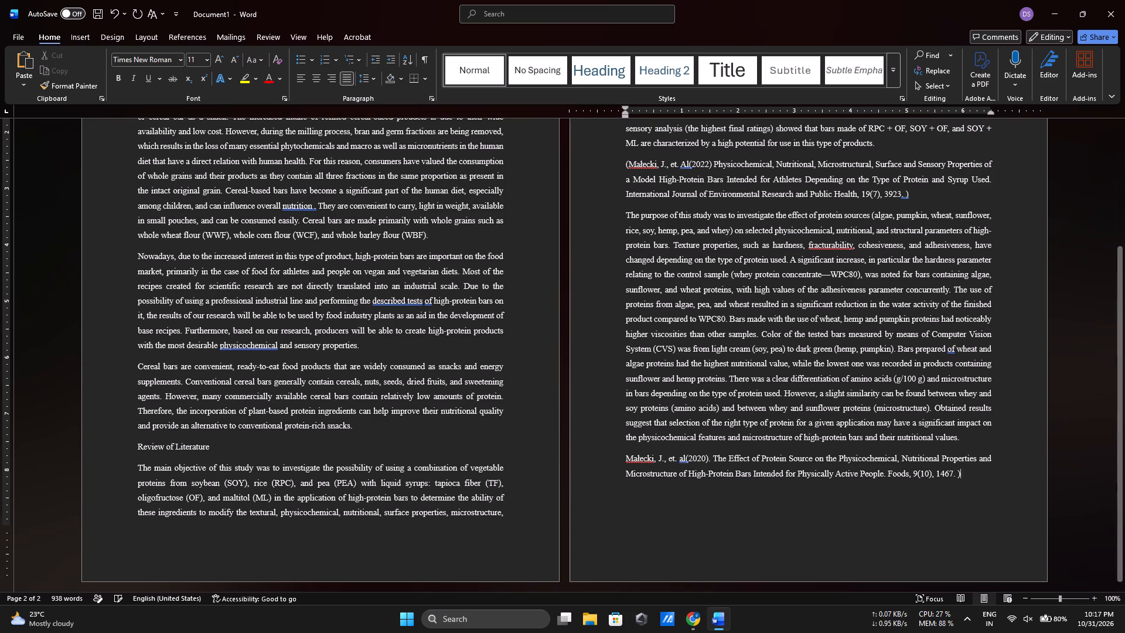
left_click(625, 452)
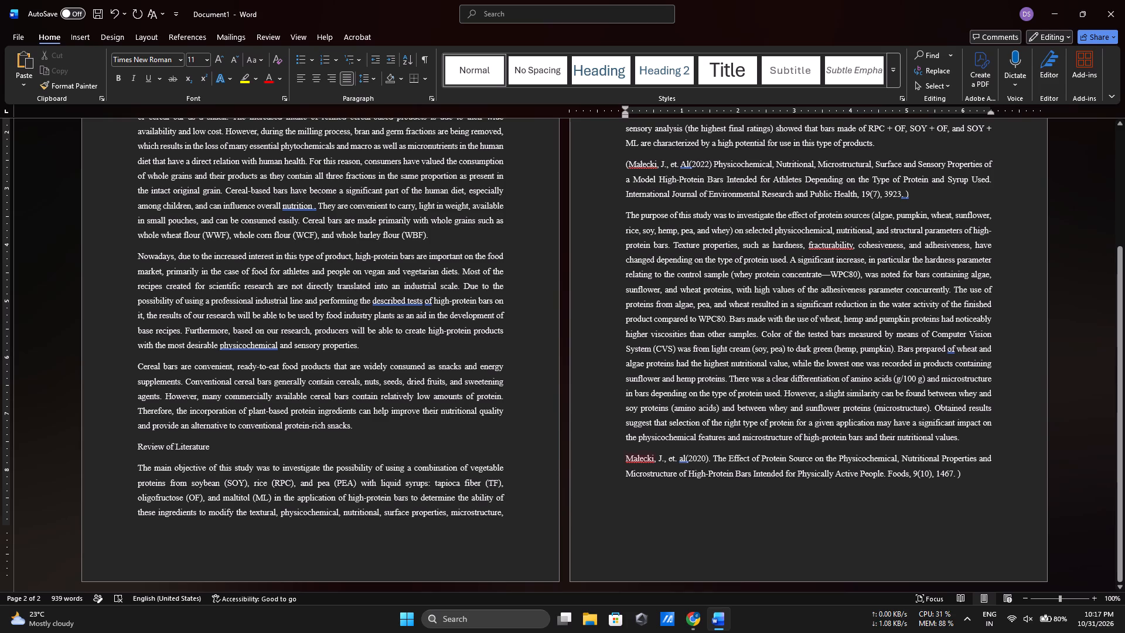
key("shift+parenleft")
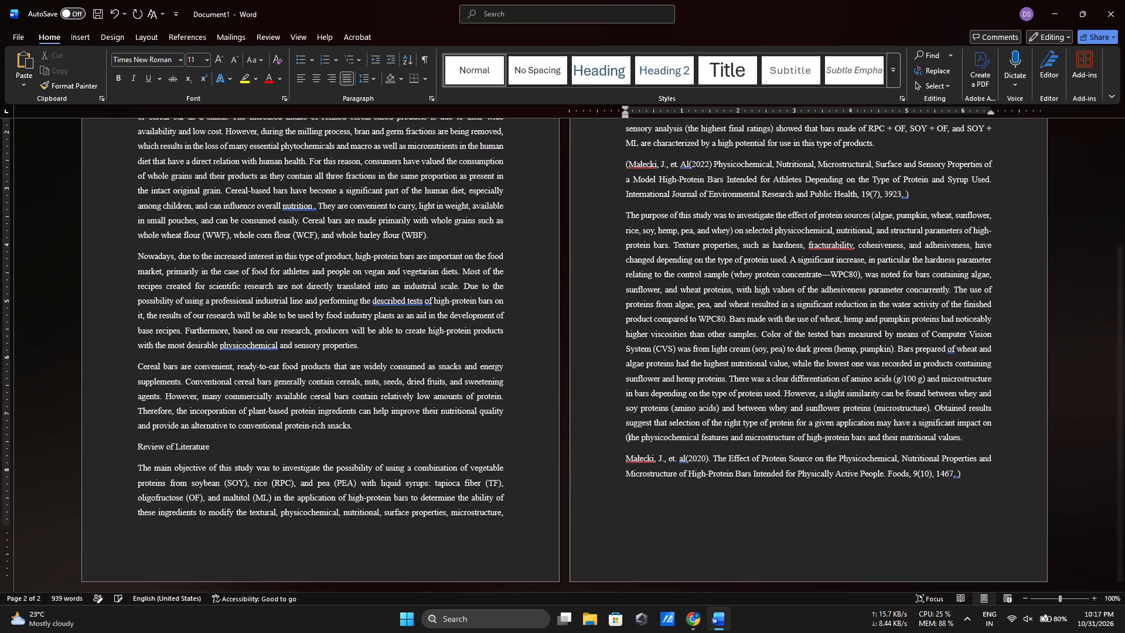
left_click(624, 451)
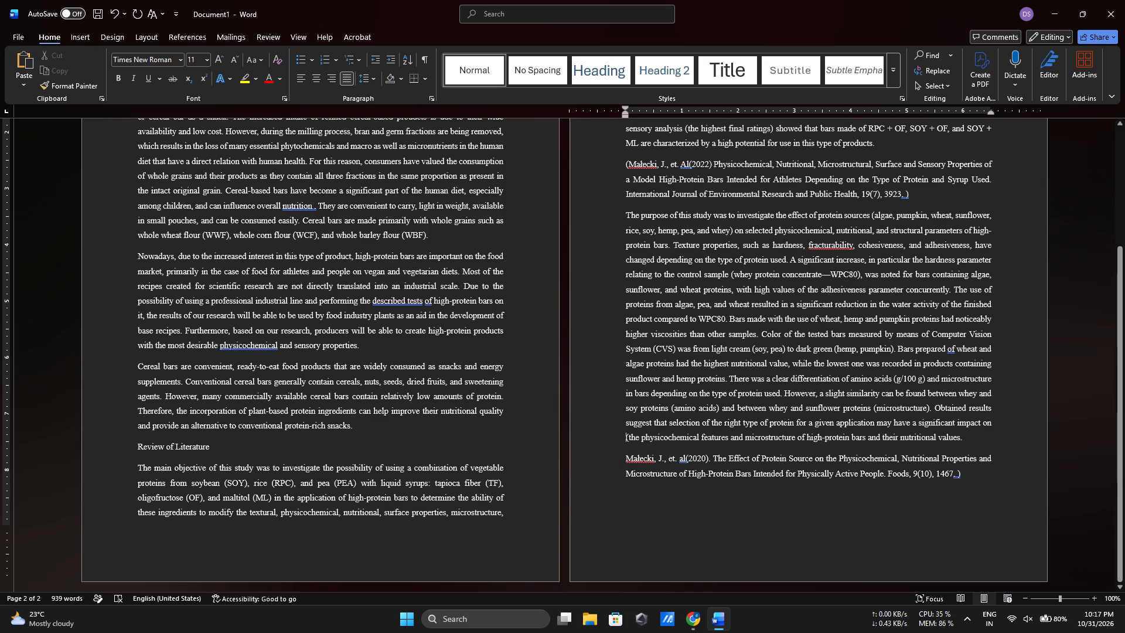
key("Right")
key("BackSpace")
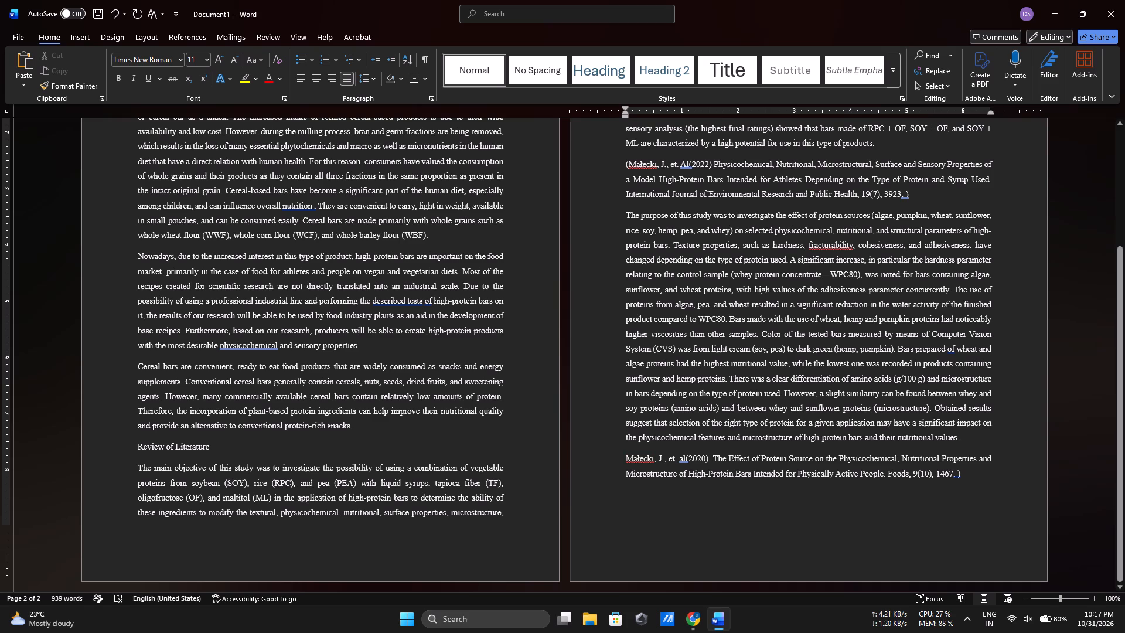
left_click(624, 460)
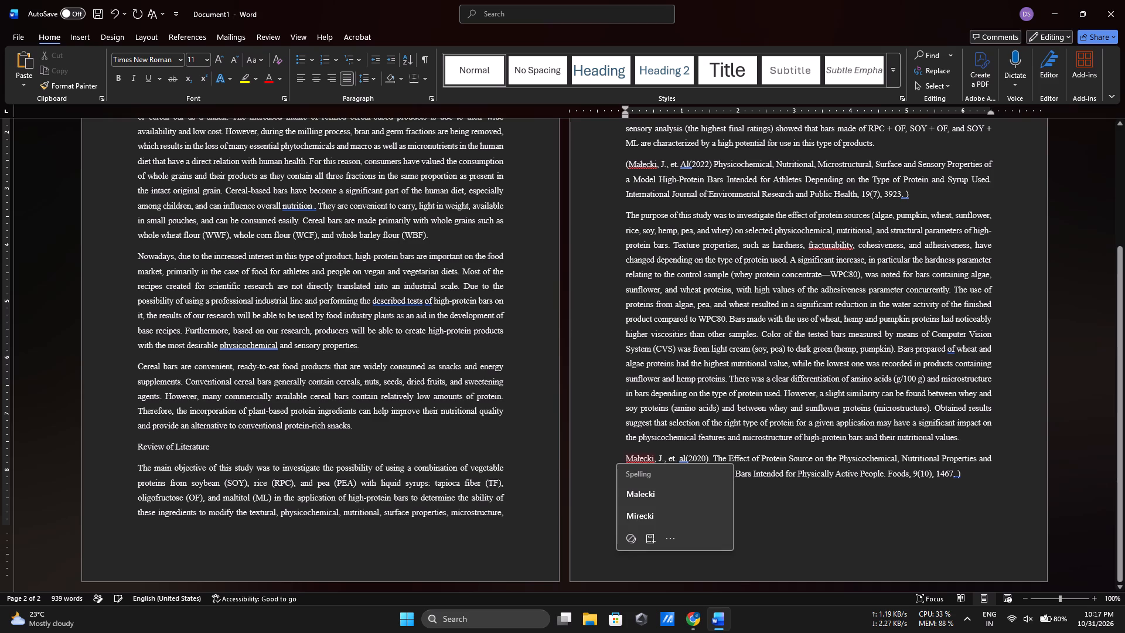
key("shift+parenleft")
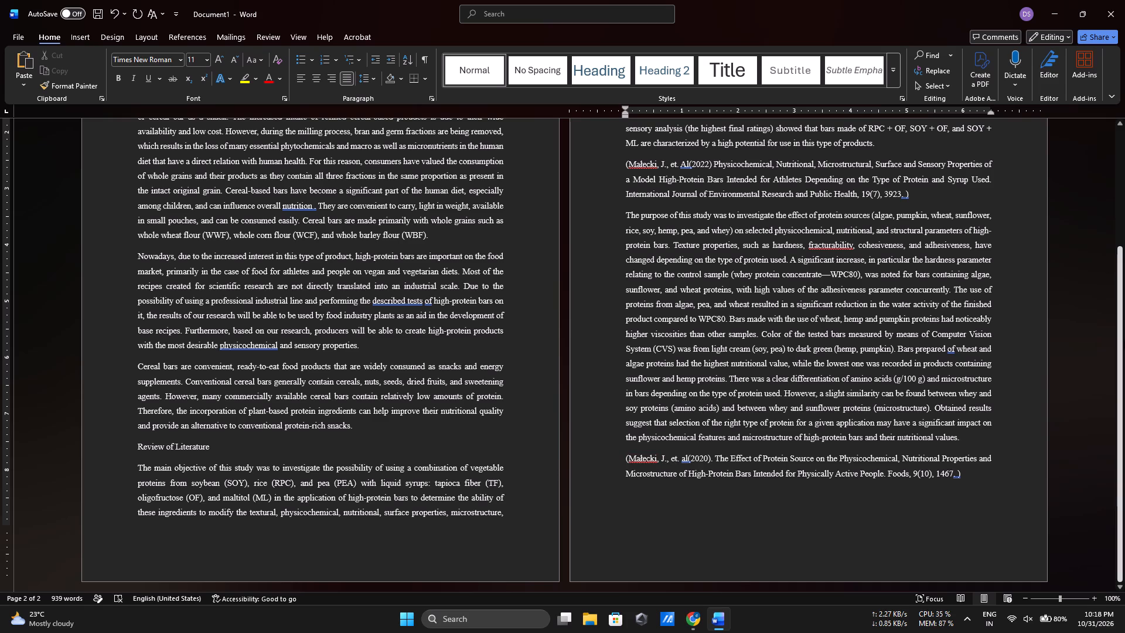
Start a new paragraph below the 2020 Foods citation.
left_click_drag(1121, 375, 1124, 268)
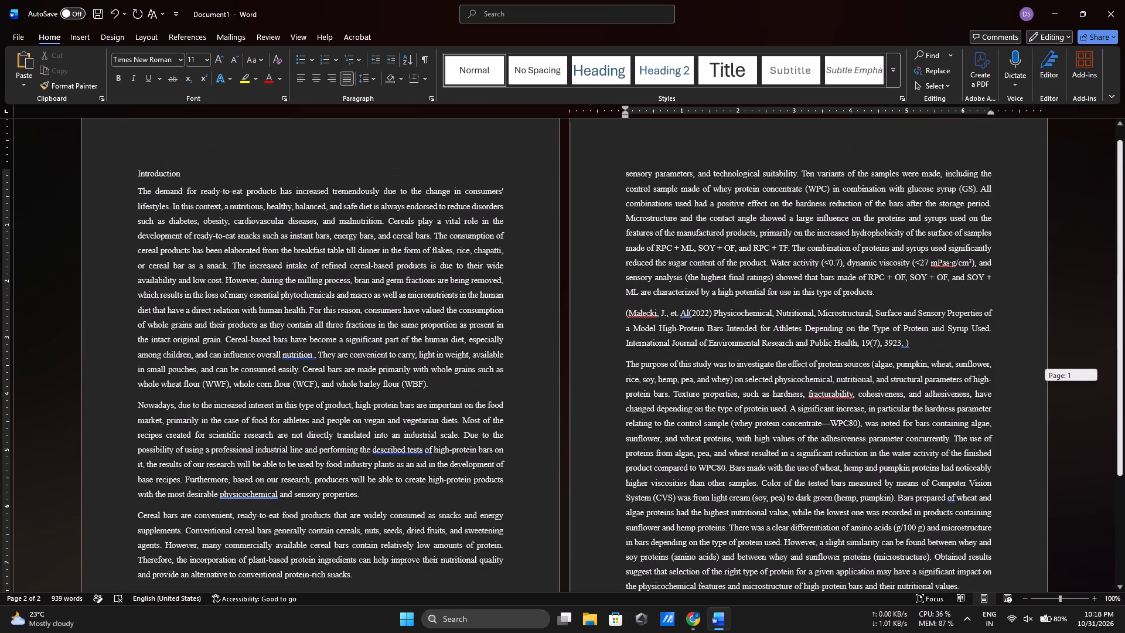
left_click_drag(1124, 268, 1116, 474)
left_click(965, 463)
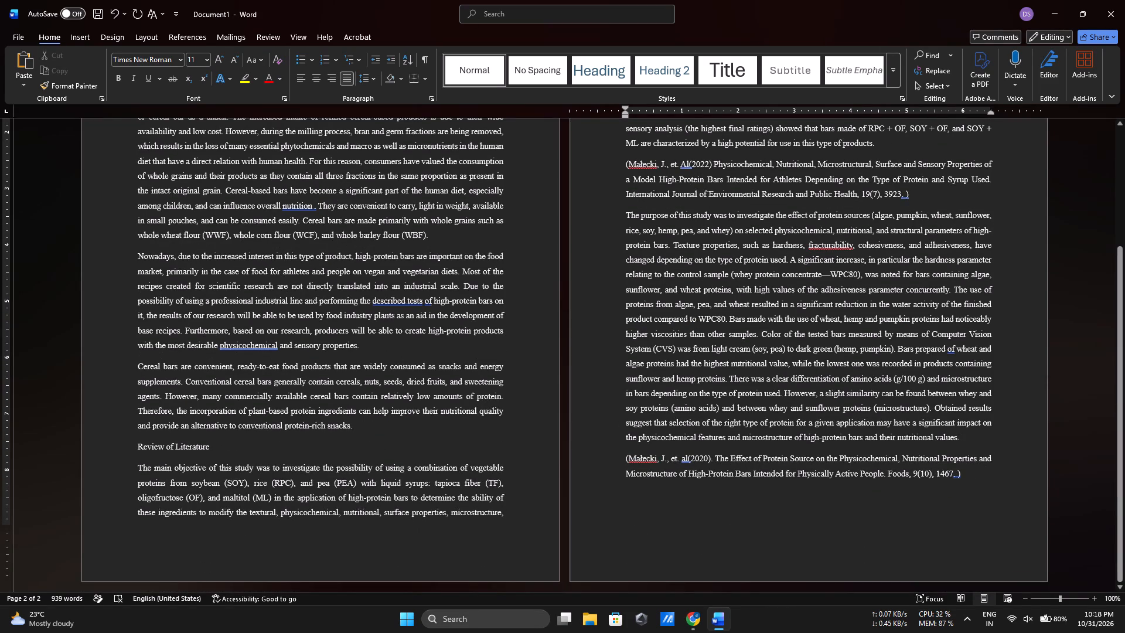
left_click(964, 476)
key("Return")
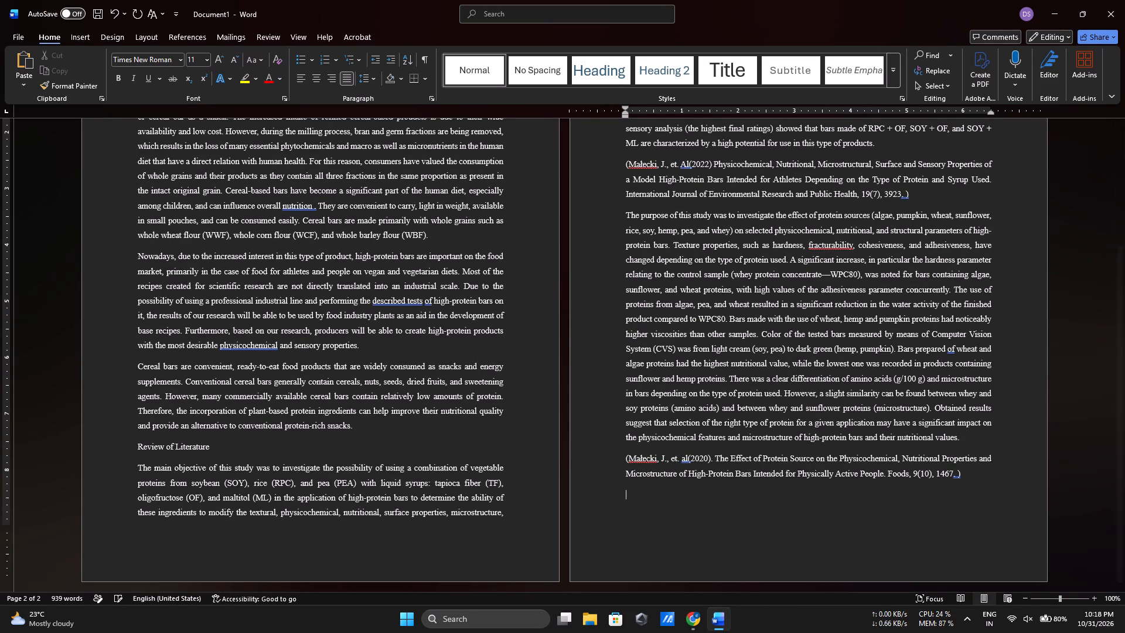
left_click(684, 621)
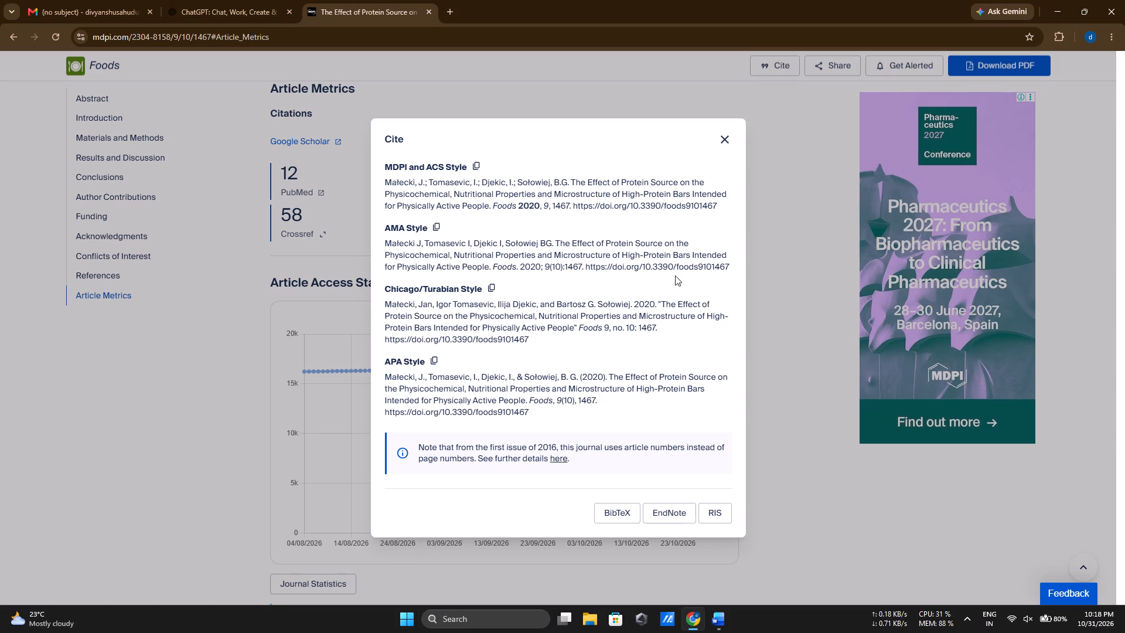
left_click(724, 135)
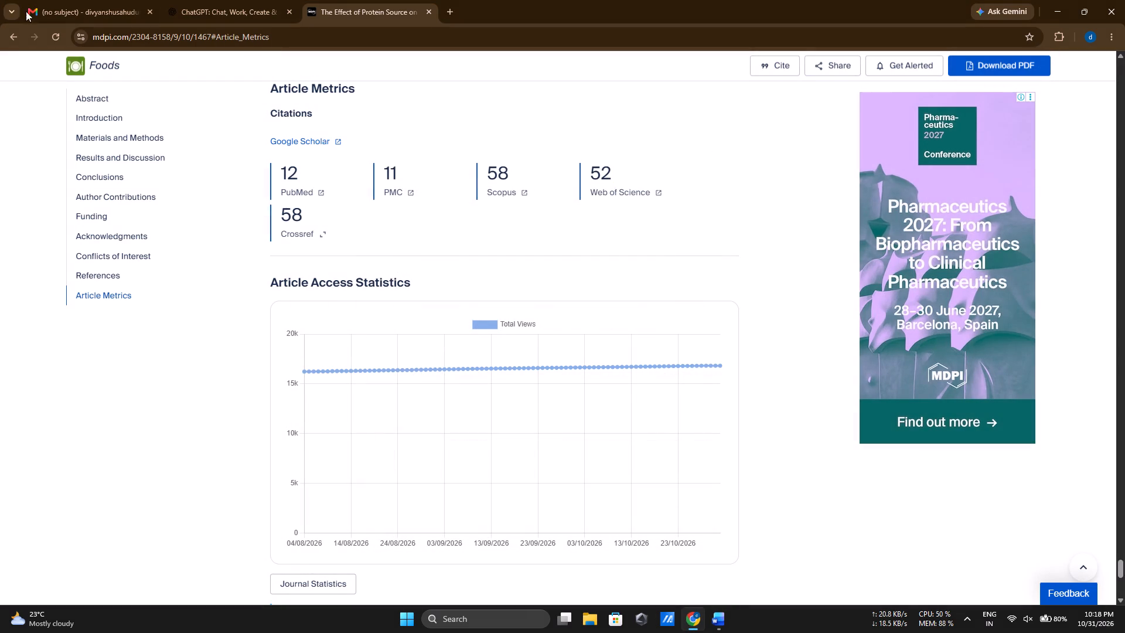
left_click(17, 40)
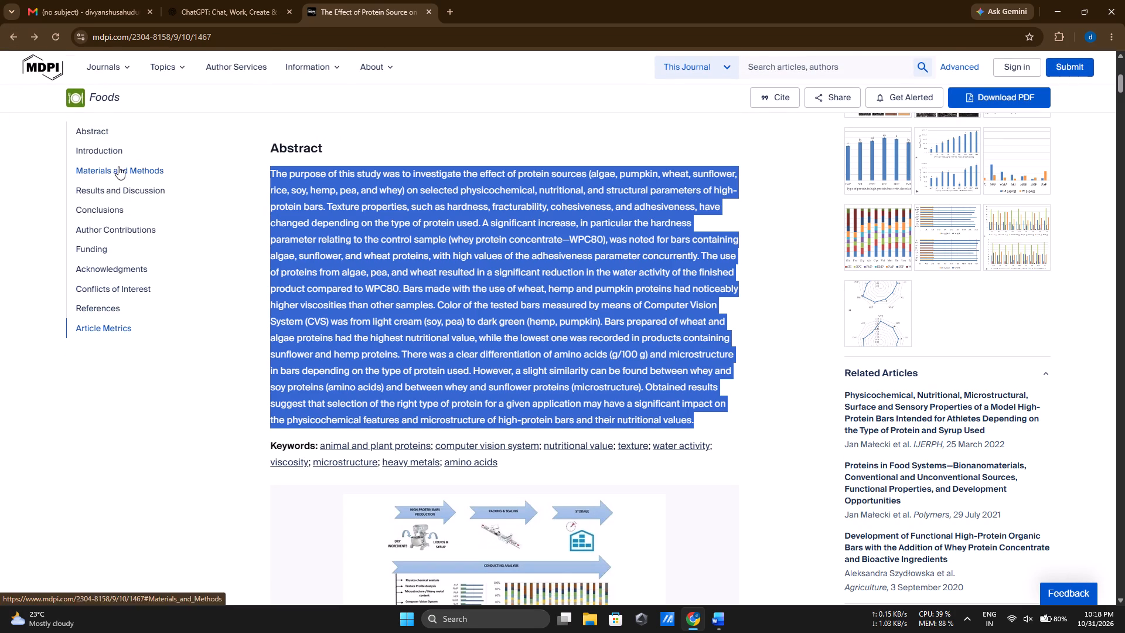
left_click(10, 39)
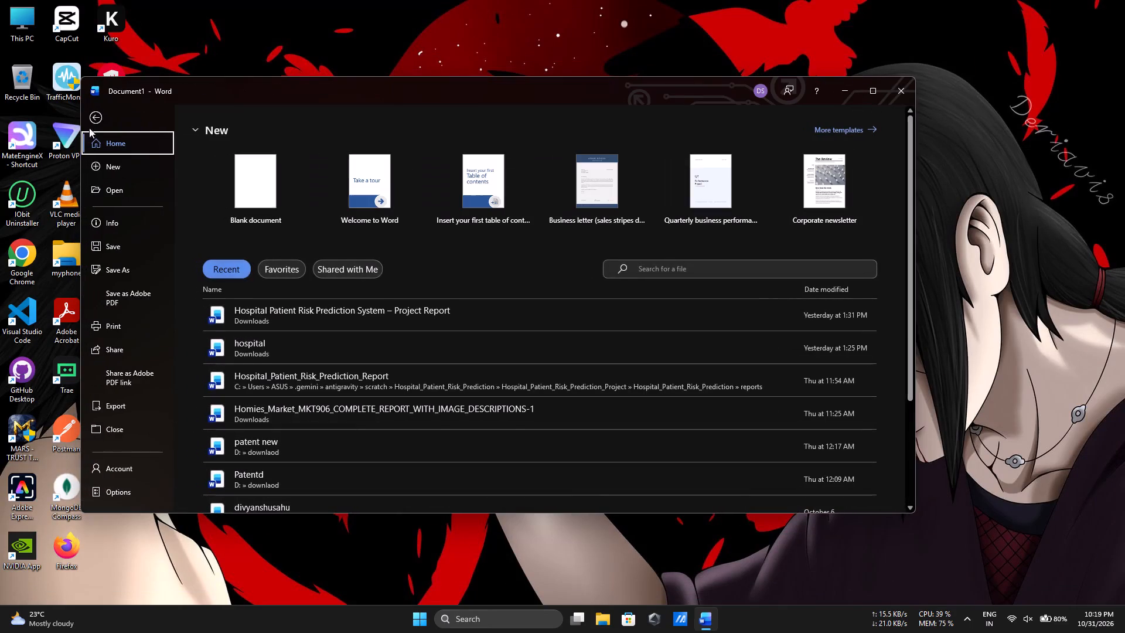
left_click(131, 264)
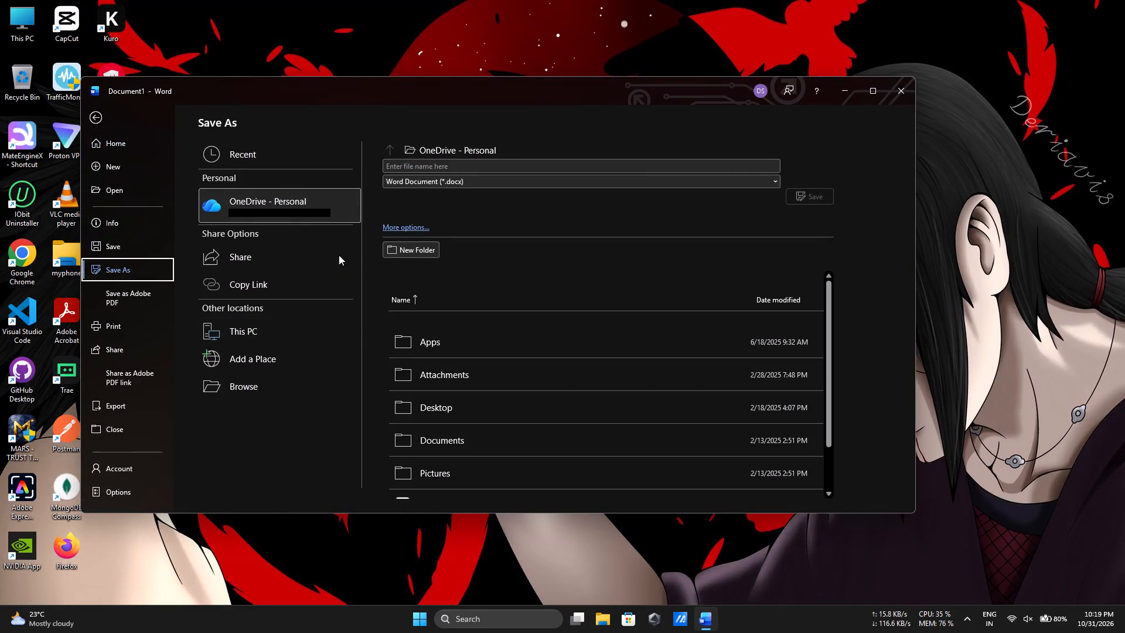
left_click(244, 322)
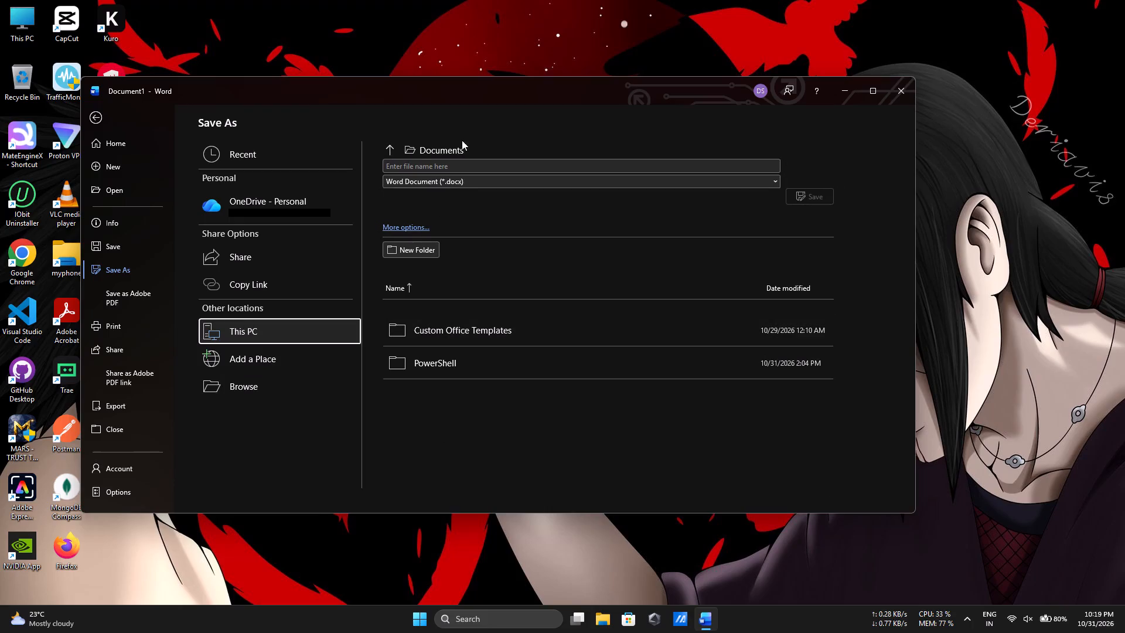
left_click(476, 159)
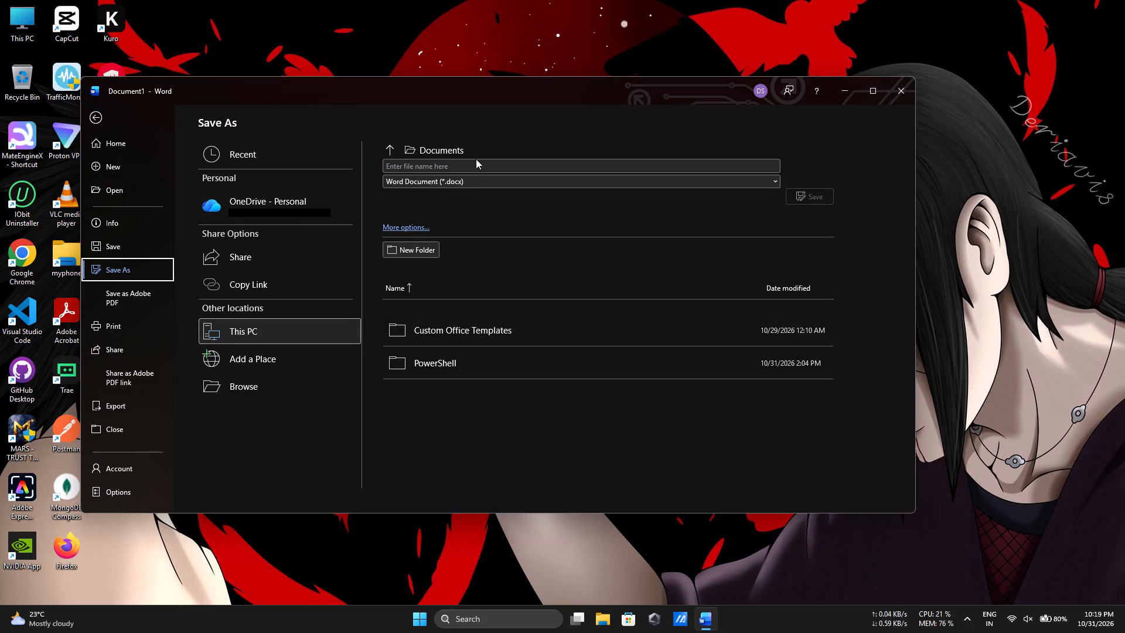
left_click(472, 165)
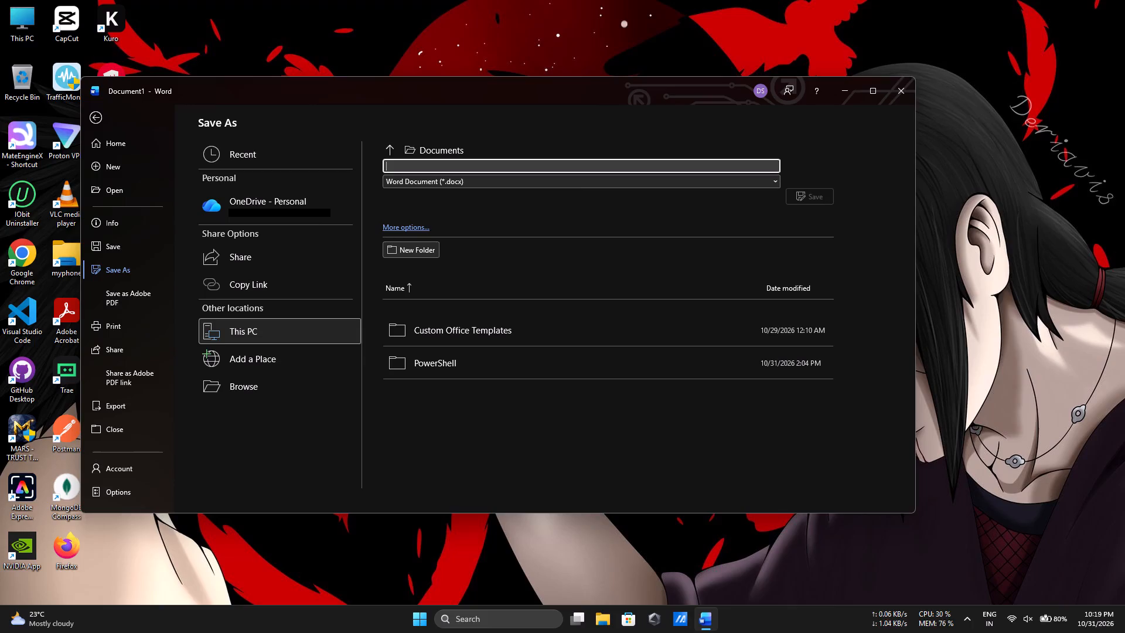
type("fot 333")
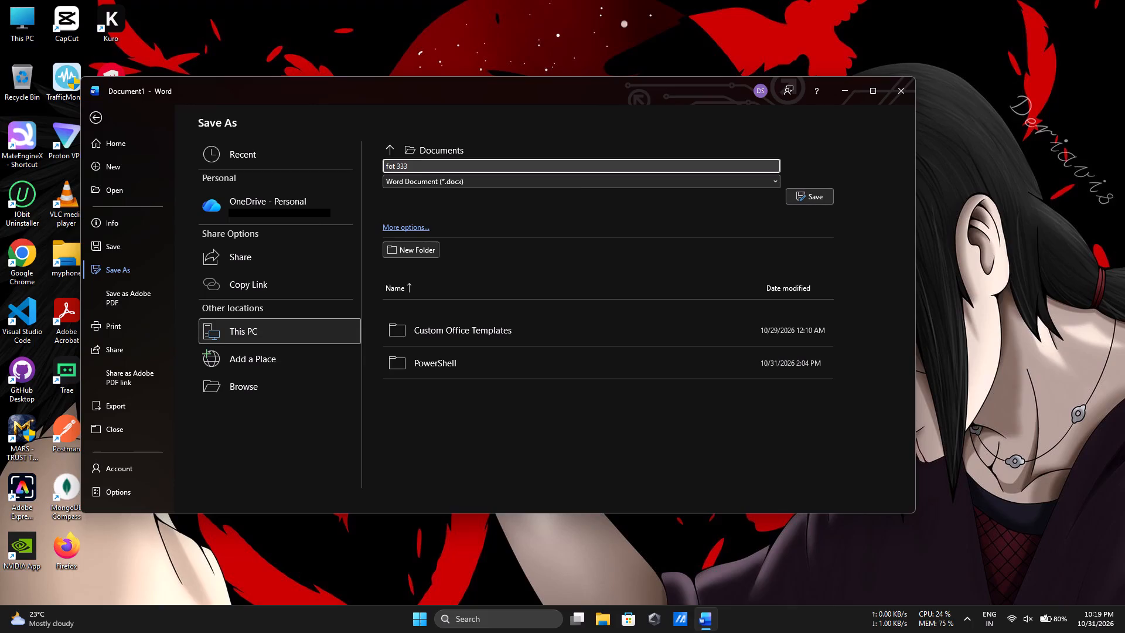
left_click(819, 193)
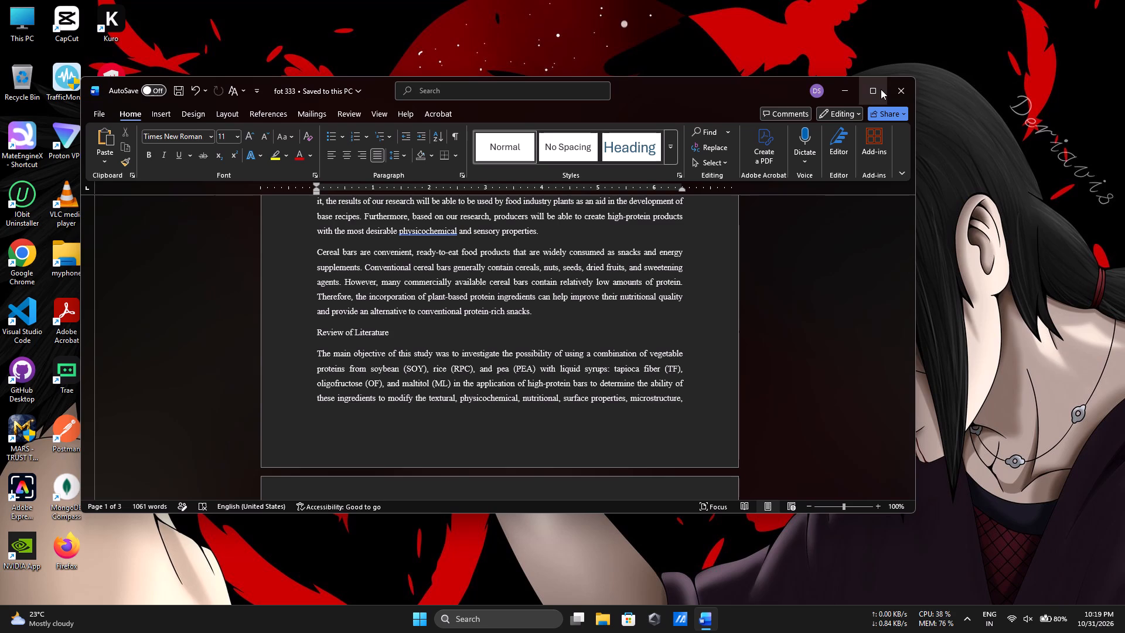
left_click(896, 90)
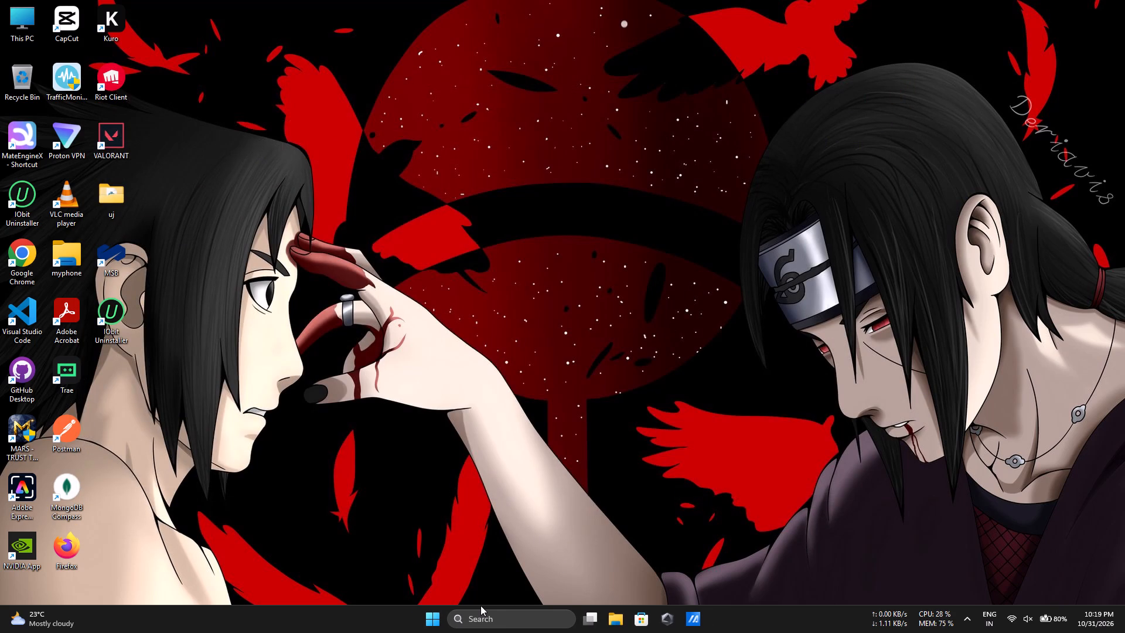
Turn off the computer's Wi-Fi in the Windows quick settings and return to the desktop.
left_click(1028, 619)
left_click(940, 393)
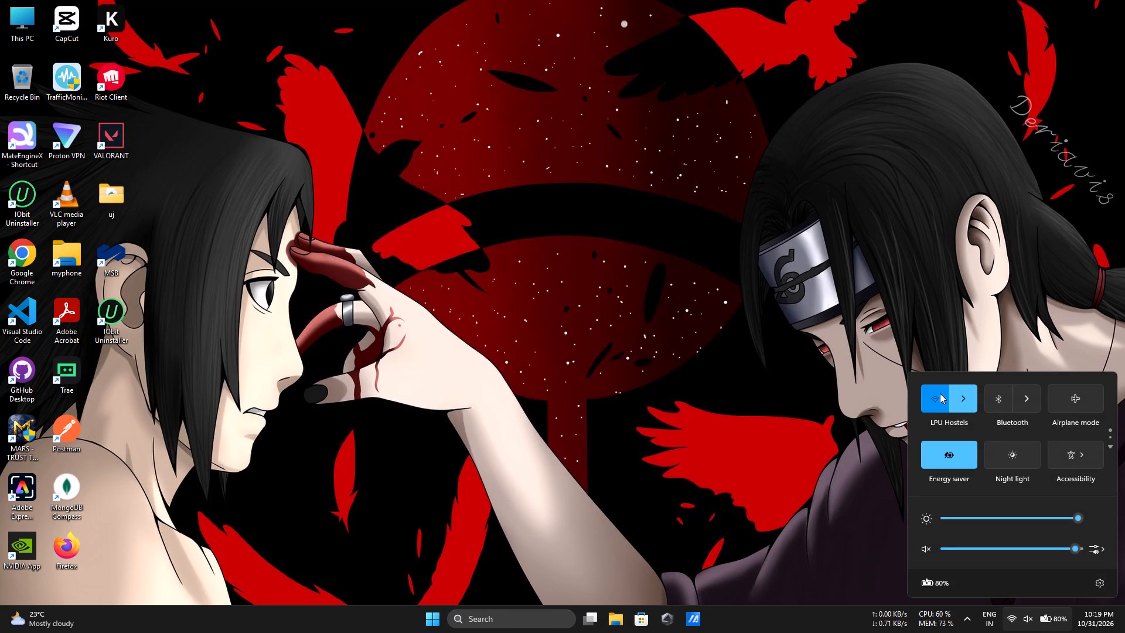
left_click(816, 418)
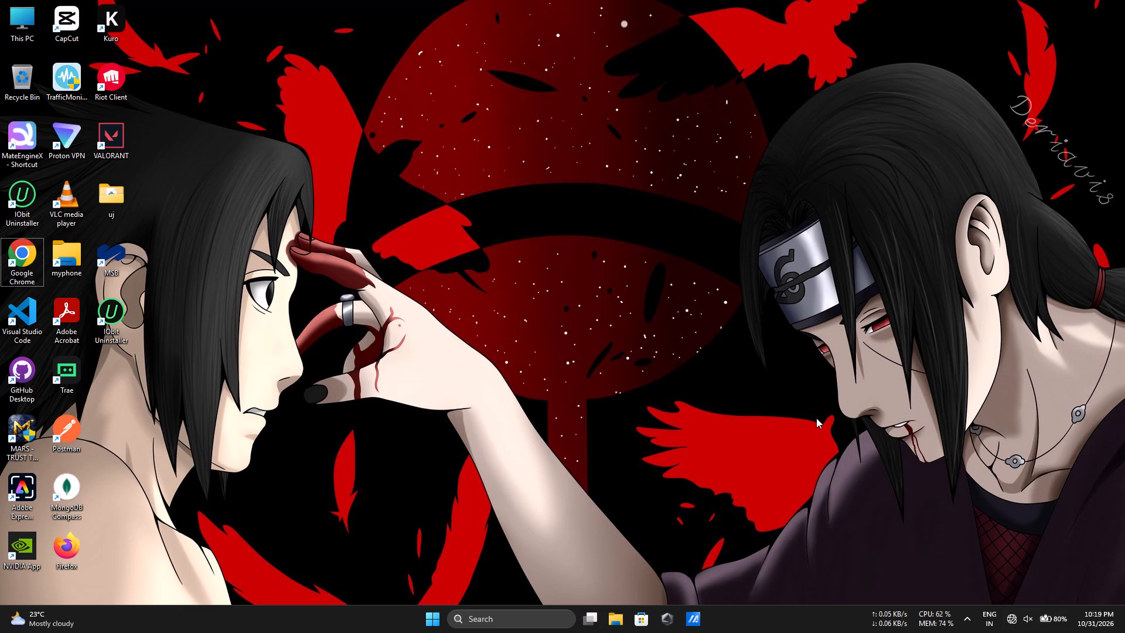
Open the Shut Down Windows dialog from the desktop.
key("alt+F4")
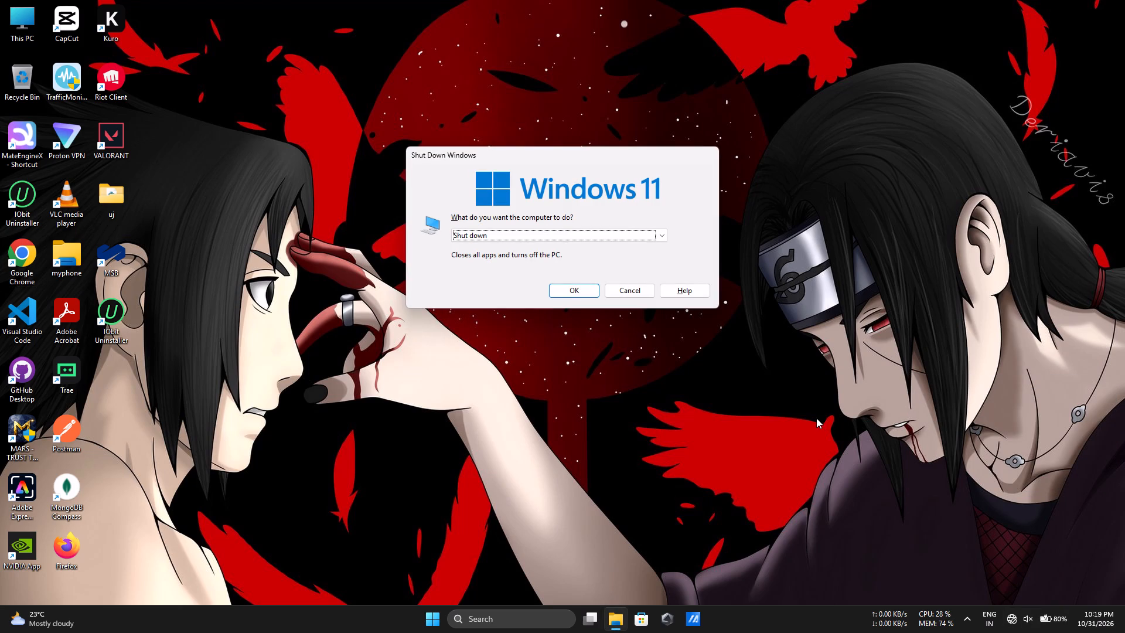